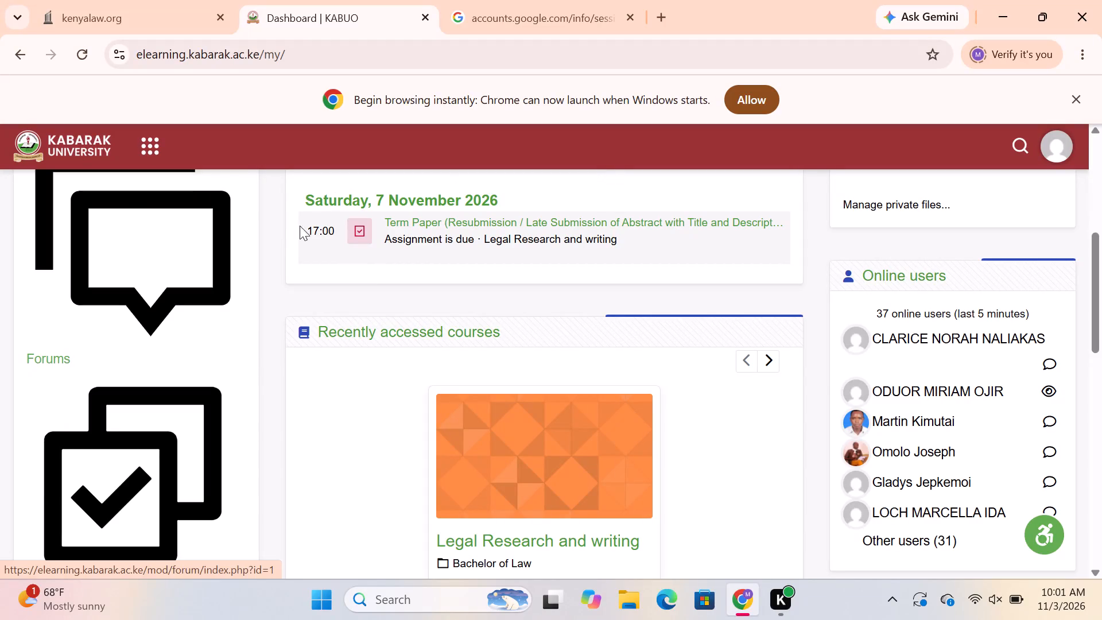
# Open the Legal Research and writing term paper assignment for resubmission or late submission of the abstract, and bring its instructions and attached PDF into view.
pyautogui.click(362, 231)
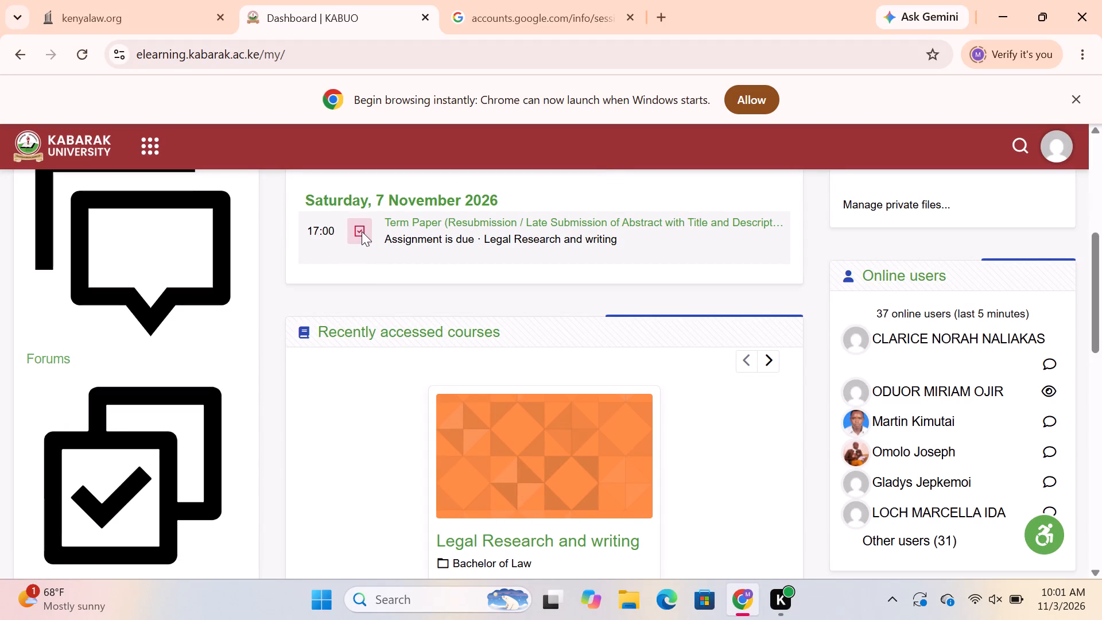
pyautogui.click(412, 224)
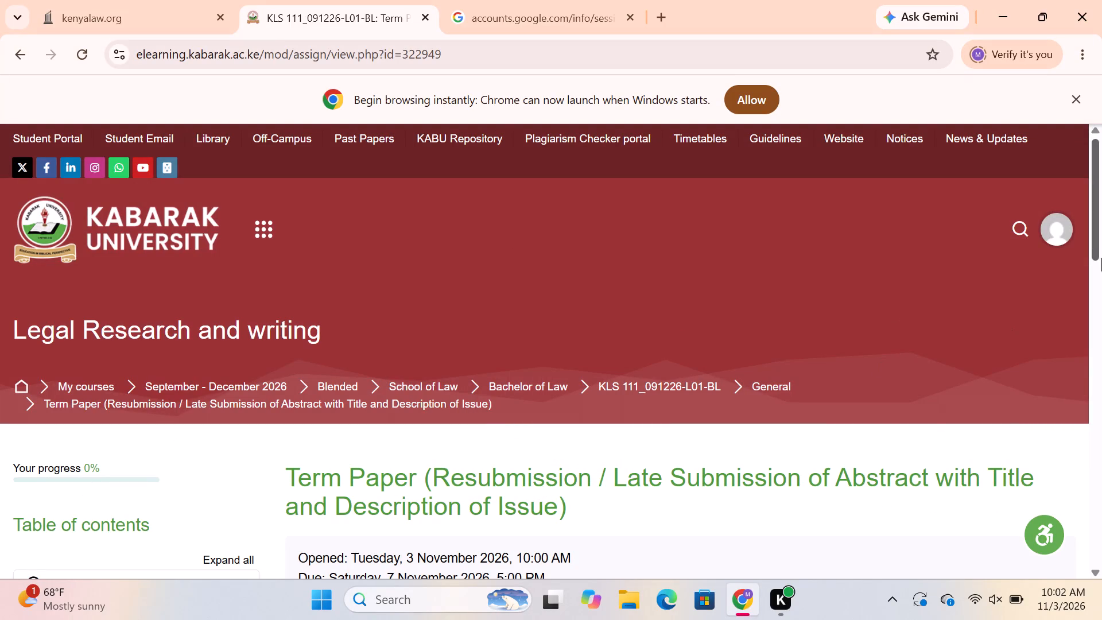
pyautogui.moveTo(1101, 261); pyautogui.dragTo(1101, 296)
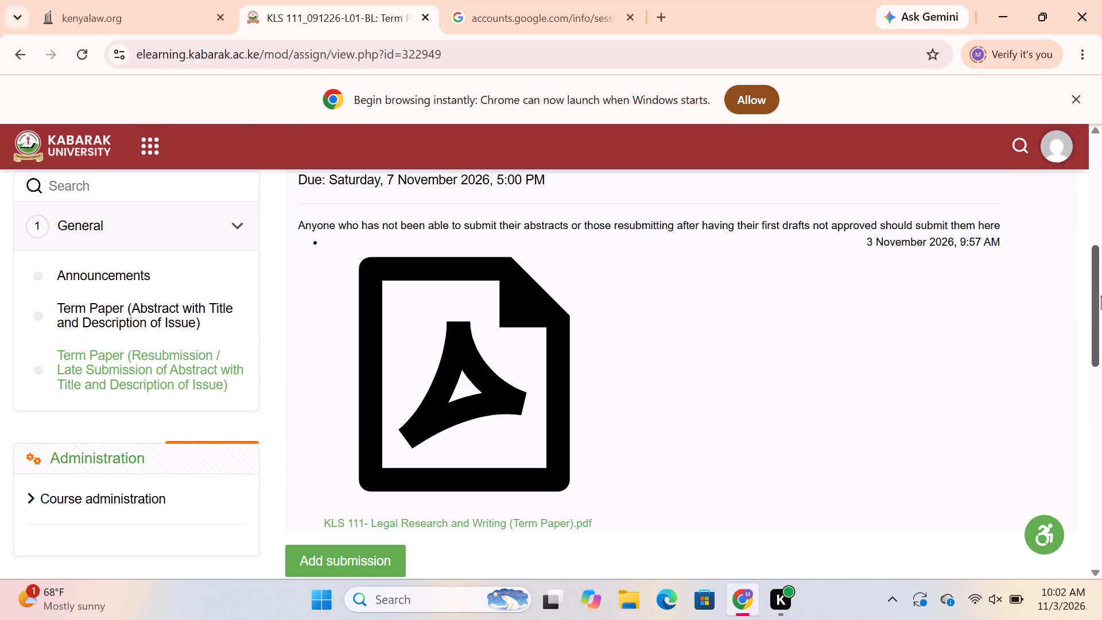
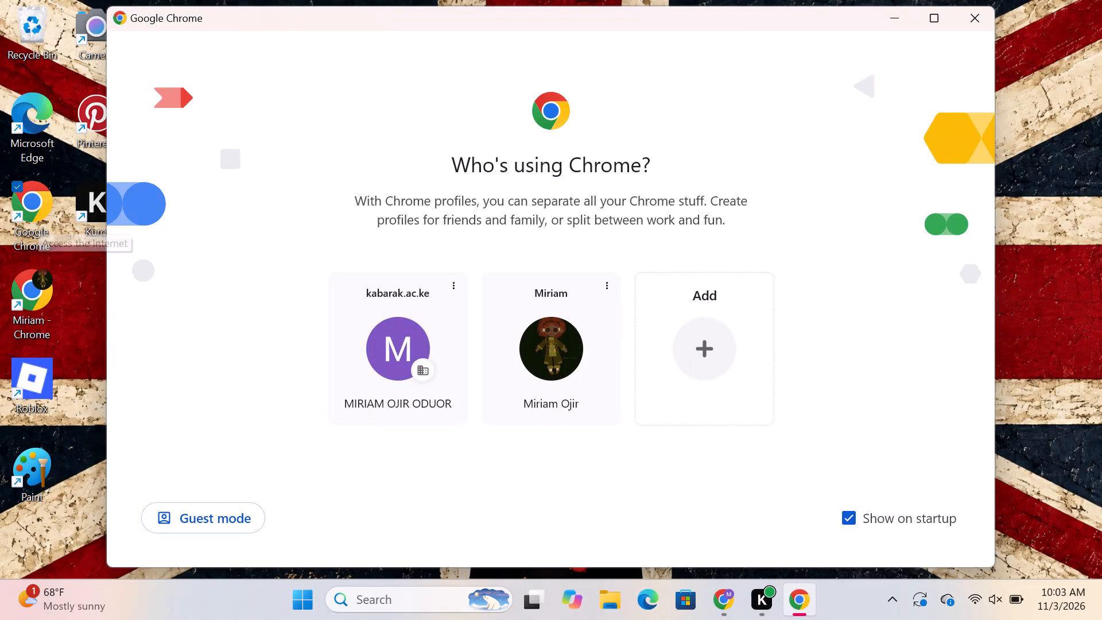
# Maximize the Chrome profile selection window.
pyautogui.click(928, 25)
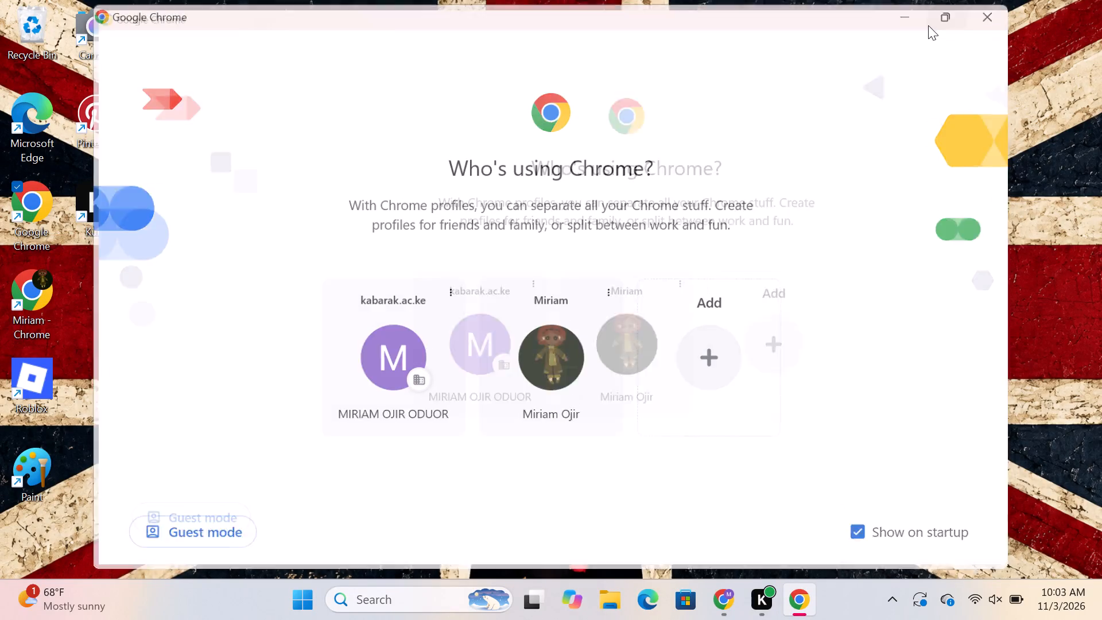
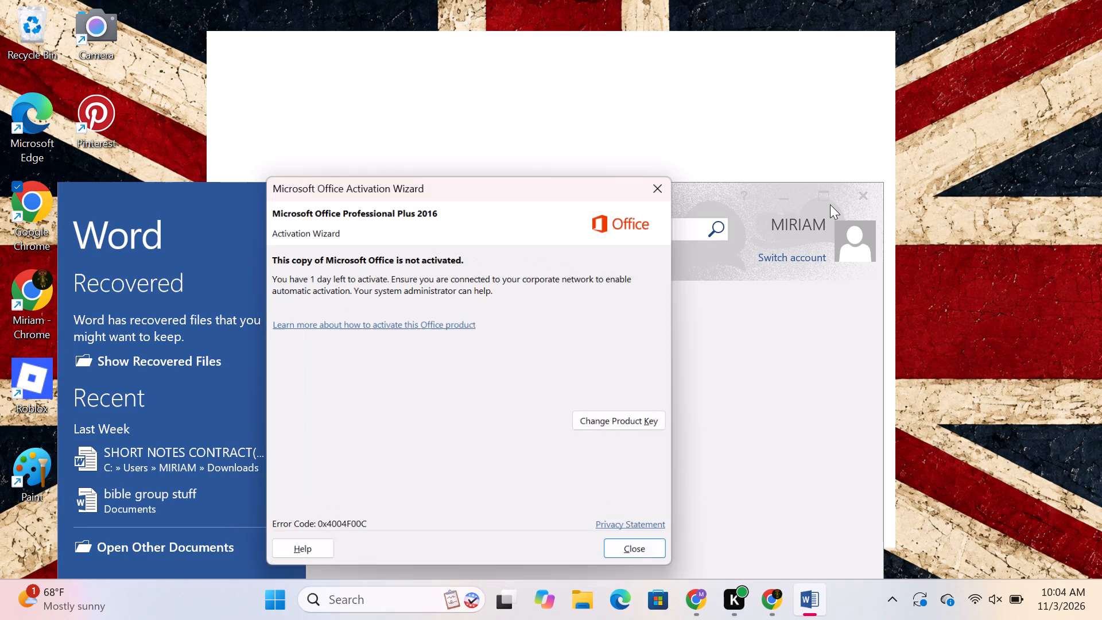
# Dismiss the Office activation notice, maximize the Word start window and create a blank document.
pyautogui.click(830, 204)
pyautogui.click(658, 183)
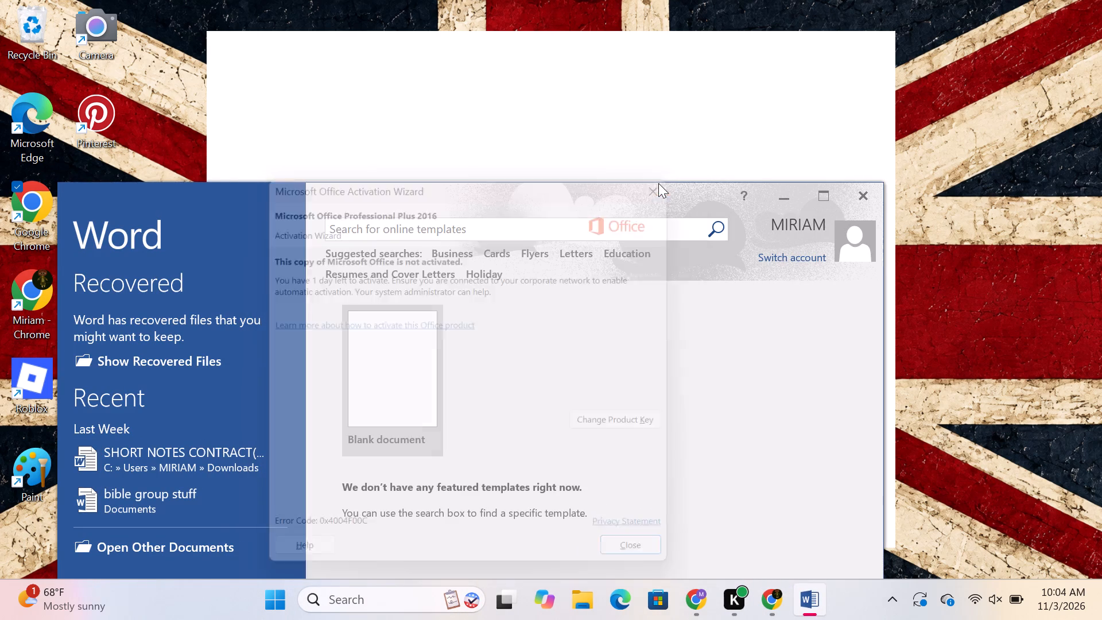
pyautogui.click(828, 191)
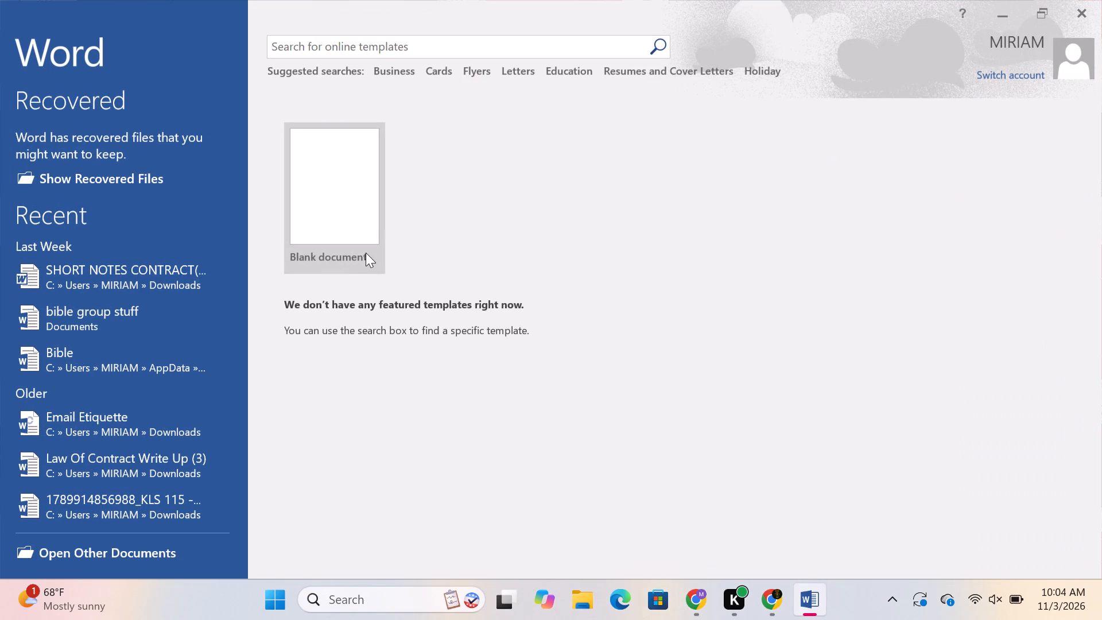
pyautogui.click(355, 206)
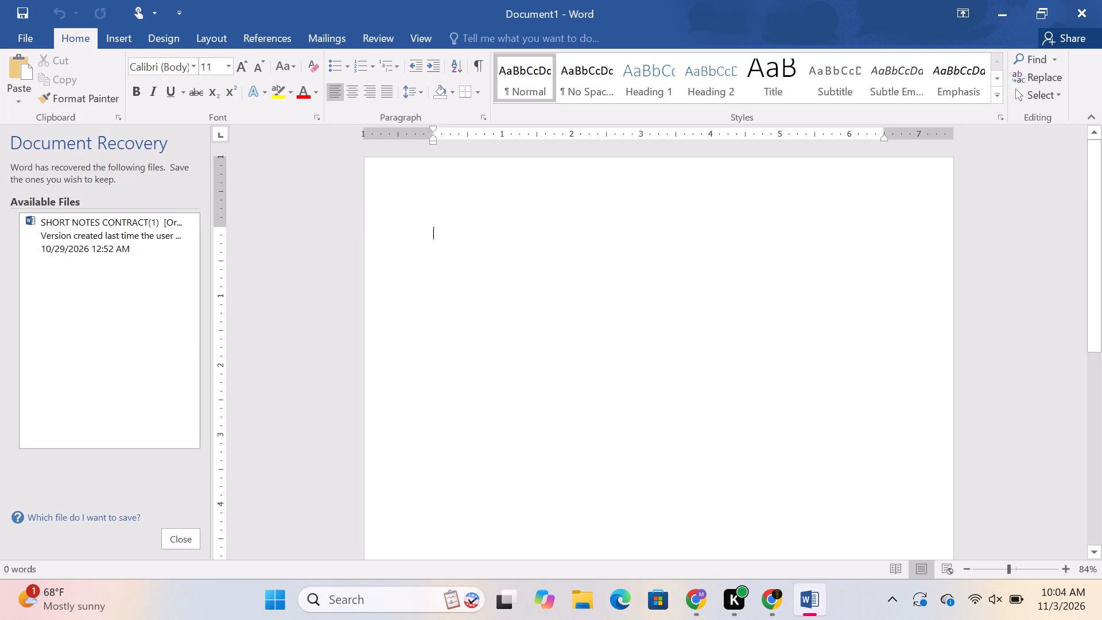
# Paste the copied paragraph about the constitutional right to health care into the blank document as text only.
pyautogui.rightClick(443, 235)
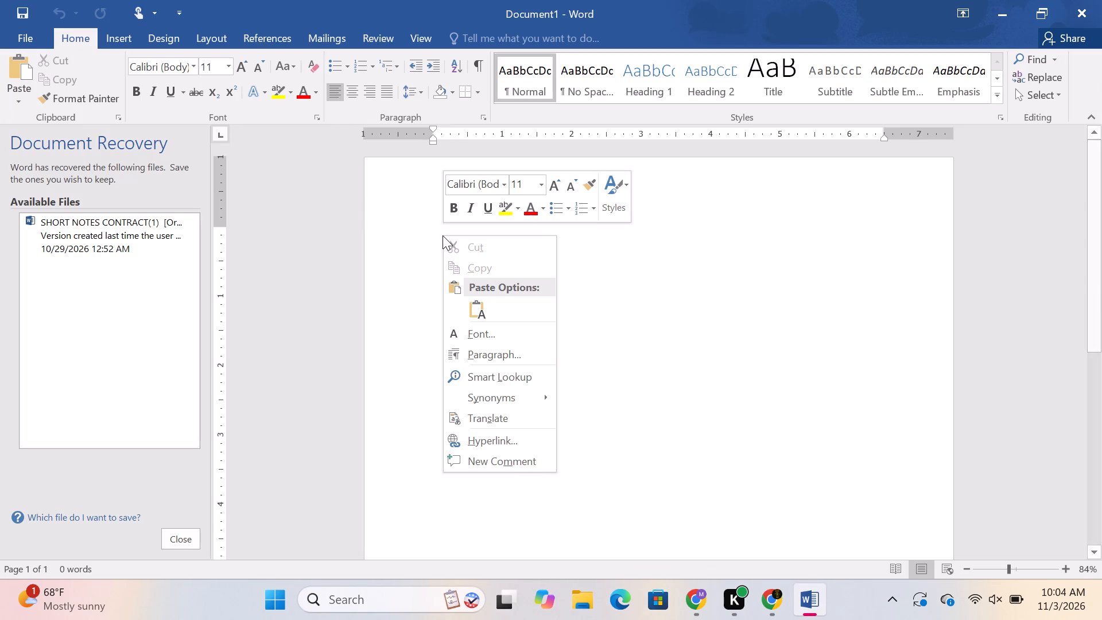
pyautogui.click(476, 311)
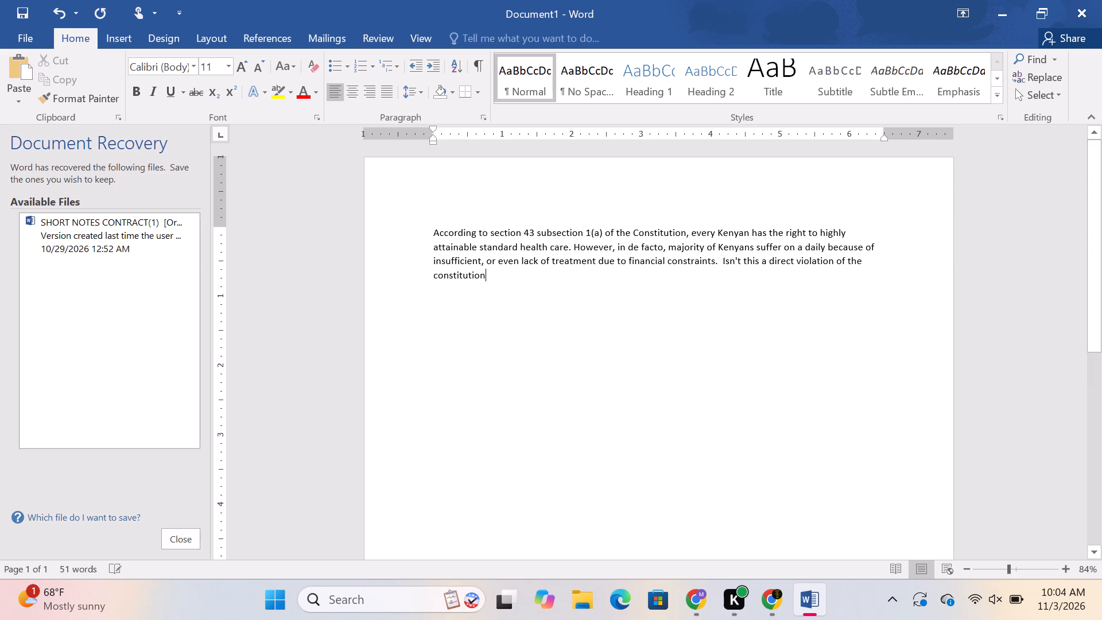
pyautogui.click(487, 195)
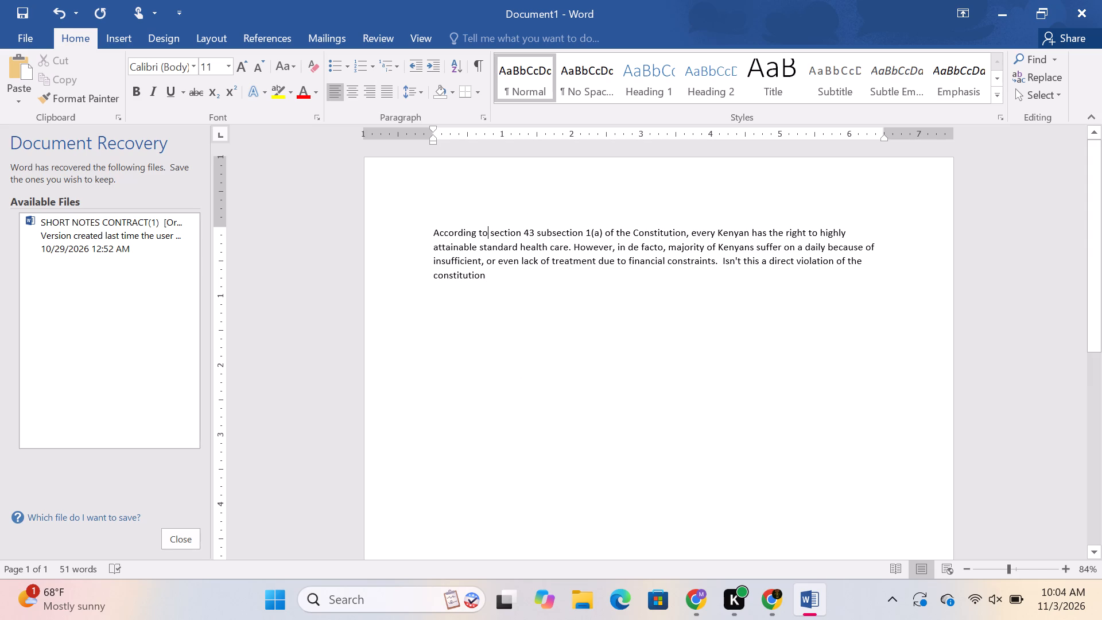
# Set the font size of the whole pasted paragraph to 12.
pyautogui.click(491, 280)
pyautogui.moveTo(491, 280); pyautogui.dragTo(431, 224)
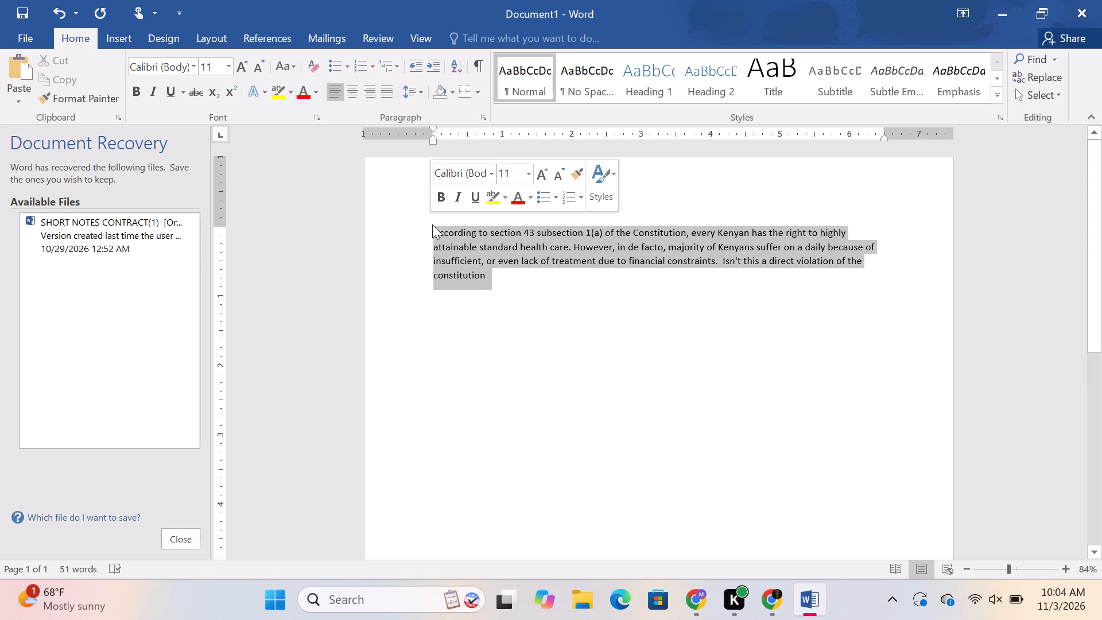
pyautogui.click(238, 68)
pyautogui.doubleClick(238, 68)
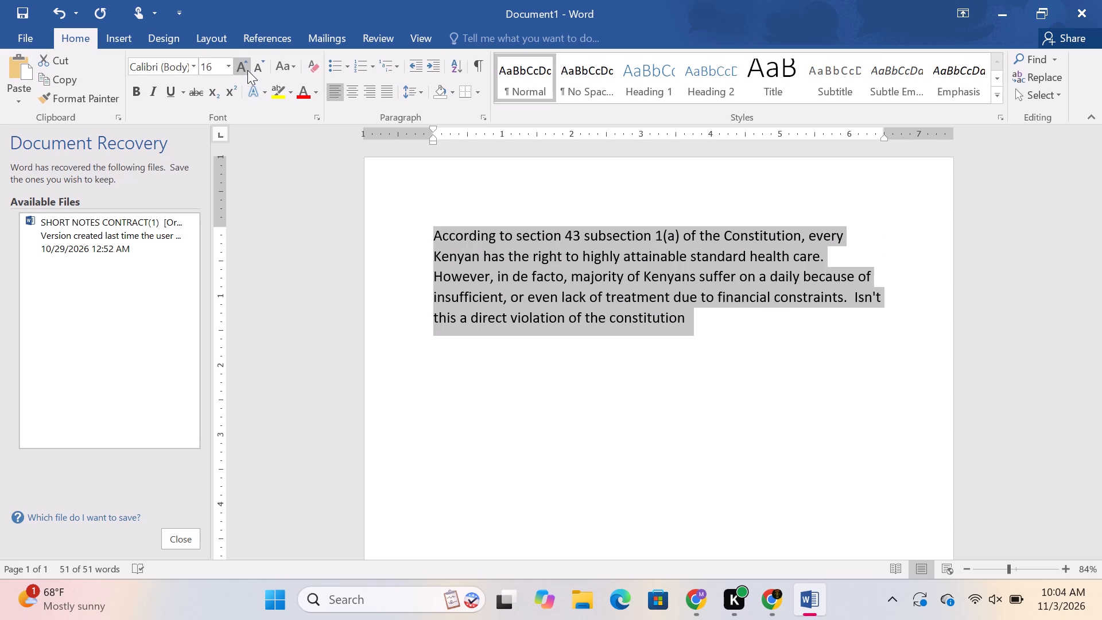
pyautogui.click(262, 68)
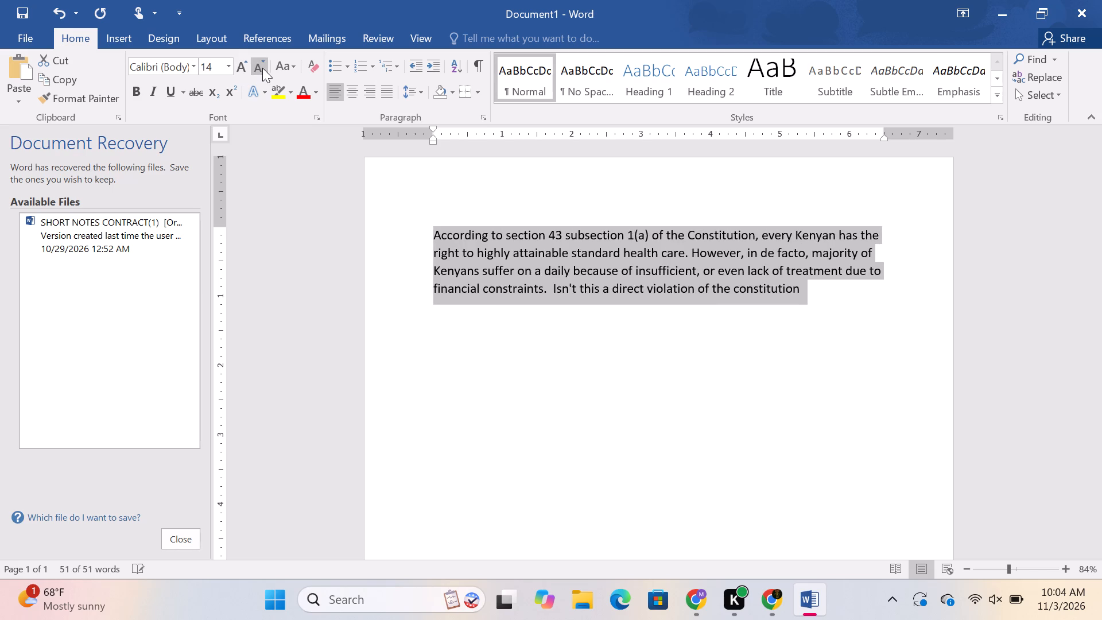
pyautogui.click(262, 68)
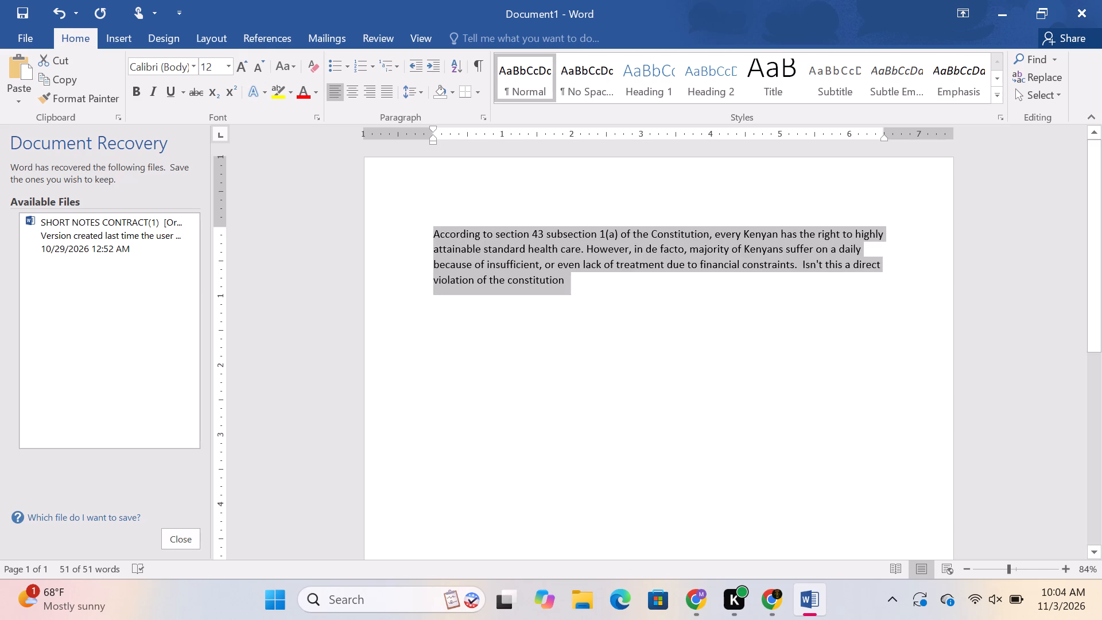
pyautogui.click(590, 294)
pyautogui.click(503, 196)
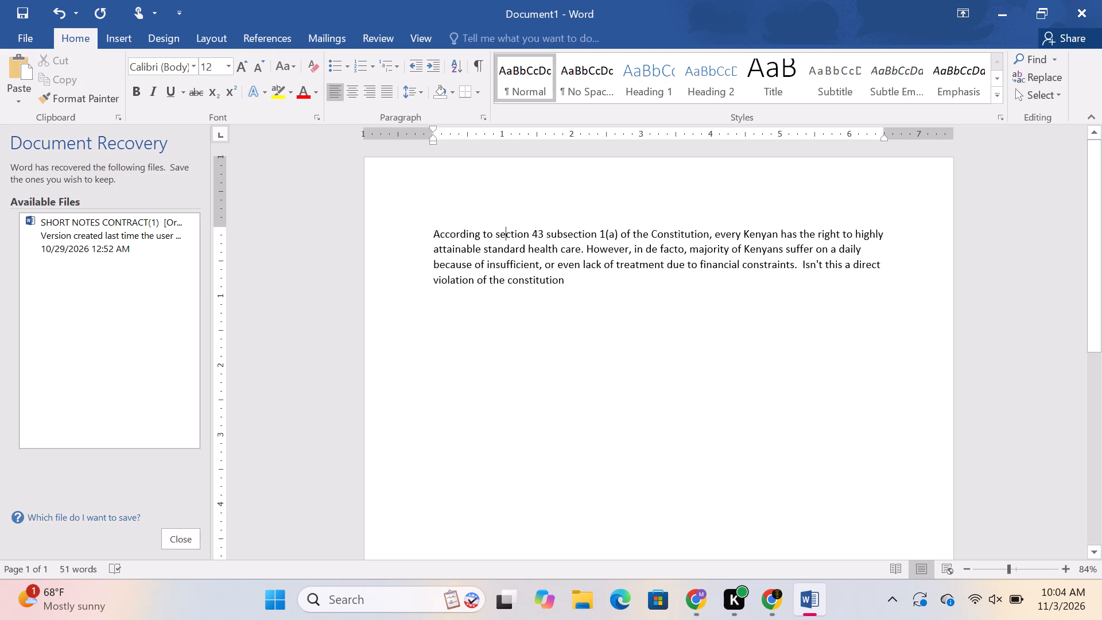
# Insert an empty line above the paragraph beginning "According to section 43".
pyautogui.click(429, 230)
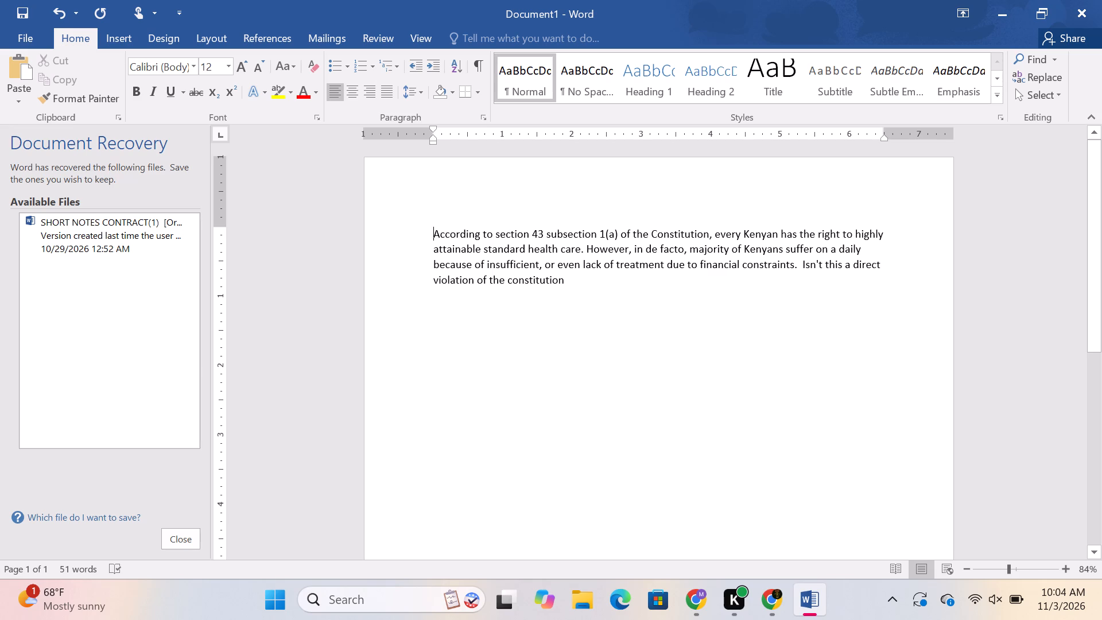
pyautogui.press('Return')
pyautogui.click(432, 216)
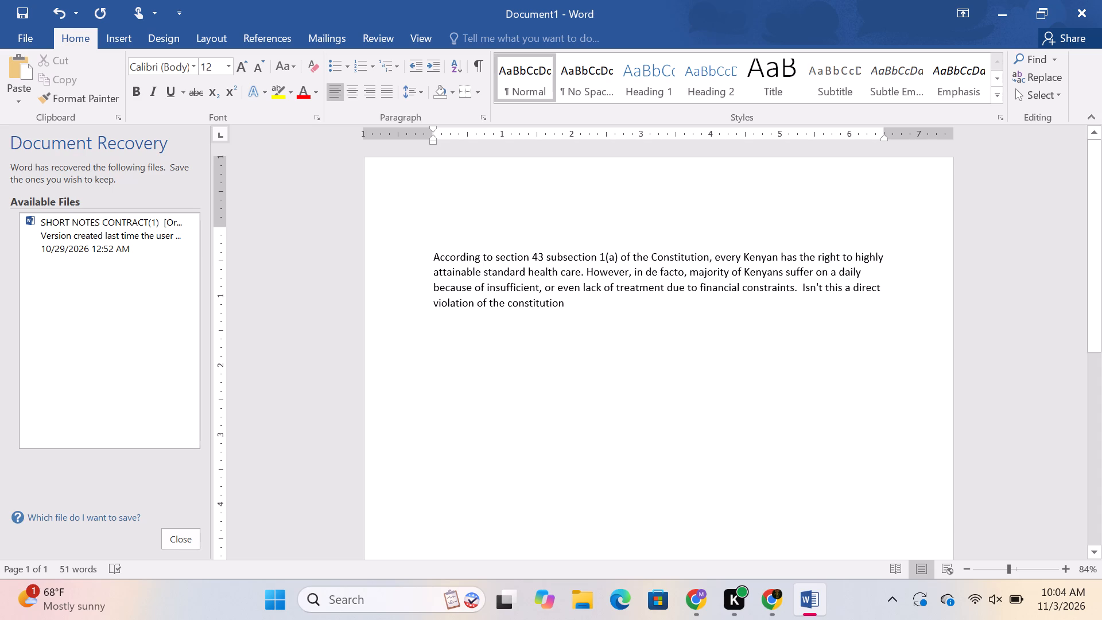
# Enclose the number 1 before "(a)" in parentheses so the citation reads "(1)(a)".
pyautogui.click(606, 257)
pyautogui.hotkey('shift', ')')
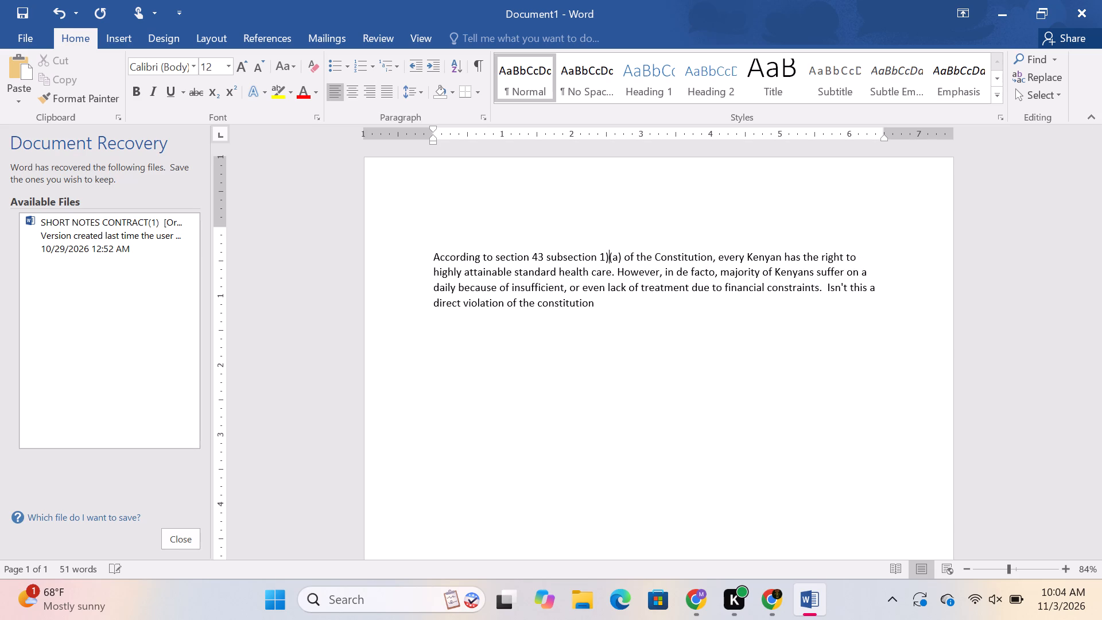
pyautogui.press('Left')
pyautogui.press('Left')
pyautogui.hotkey('shift', '(')
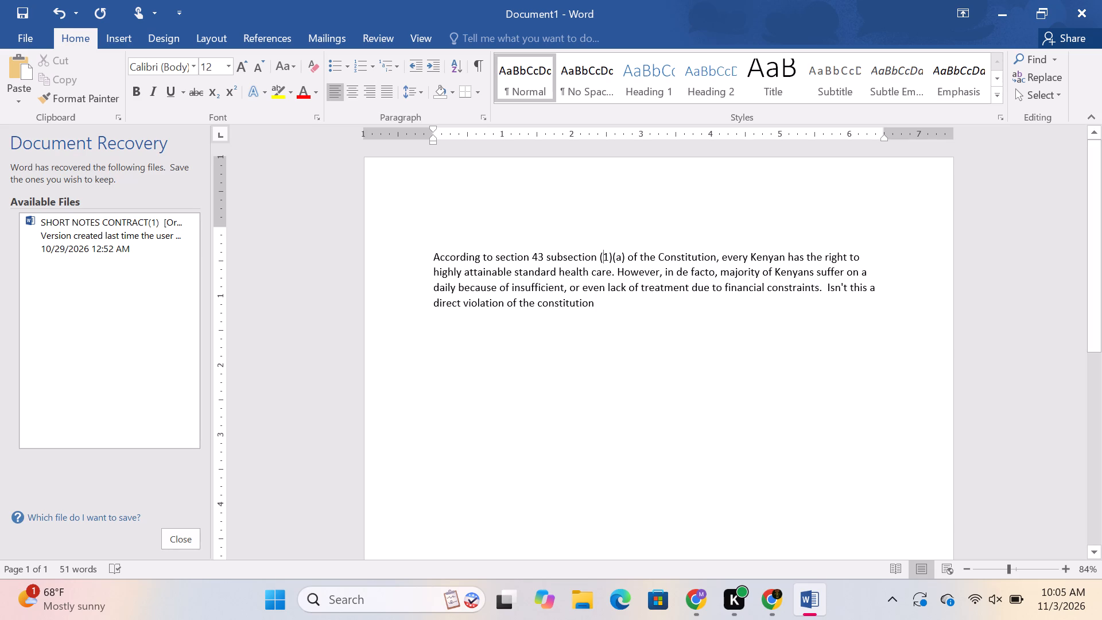
# Delete the word "subsection" so the citation reads "section 43 (1)(a)".
pyautogui.click(597, 258)
pyautogui.press('BackSpace')
pyautogui.press('BackSpace')
pyautogui.press('BackSpace')
pyautogui.press('BackSpace')
pyautogui.press('BackSpace')
pyautogui.press('BackSpace')
pyautogui.press('BackSpace')
pyautogui.press('BackSpace')
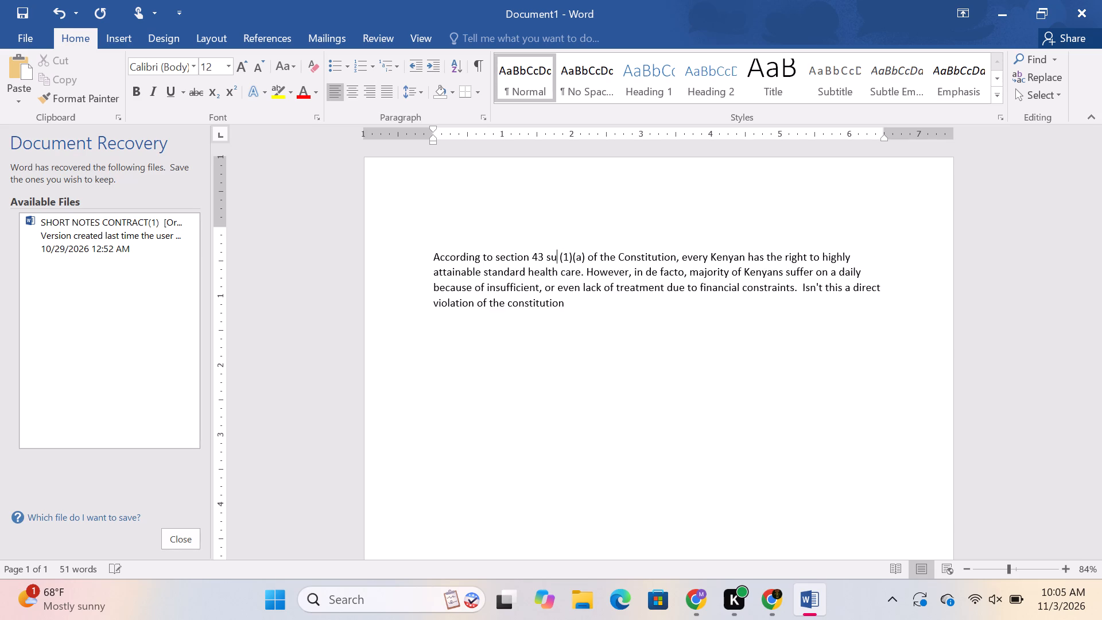
pyautogui.press('BackSpace')
pyautogui.press('BackSpace')
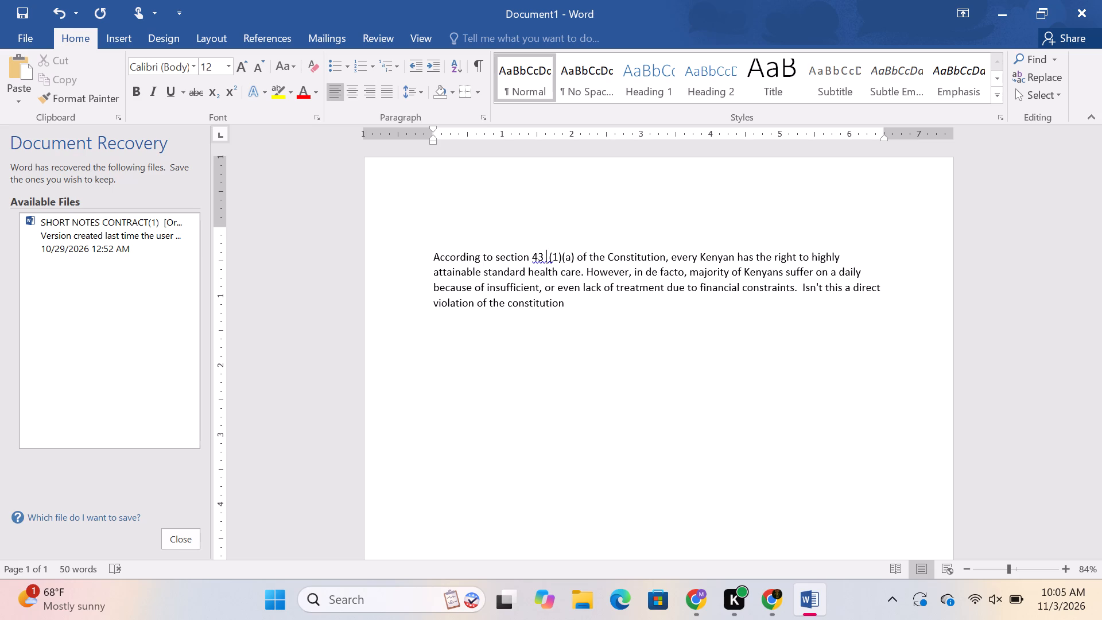
pyautogui.press('BackSpace')
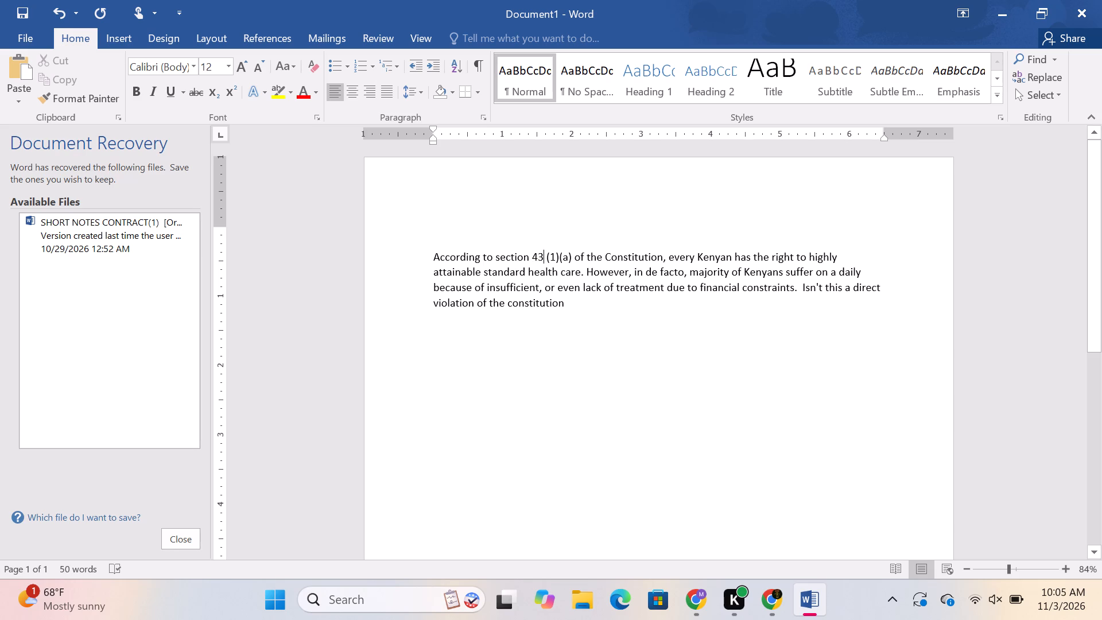
# Replace "de facto" with "practice" in the sentence starting with "However".
pyautogui.click(684, 272)
pyautogui.press('BackSpace')
pyautogui.press('BackSpace')
pyautogui.press('BackSpace')
pyautogui.press('BackSpace')
pyautogui.press('BackSpace')
pyautogui.press('BackSpace')
pyautogui.press('BackSpace')
pyautogui.press('BackSpace')
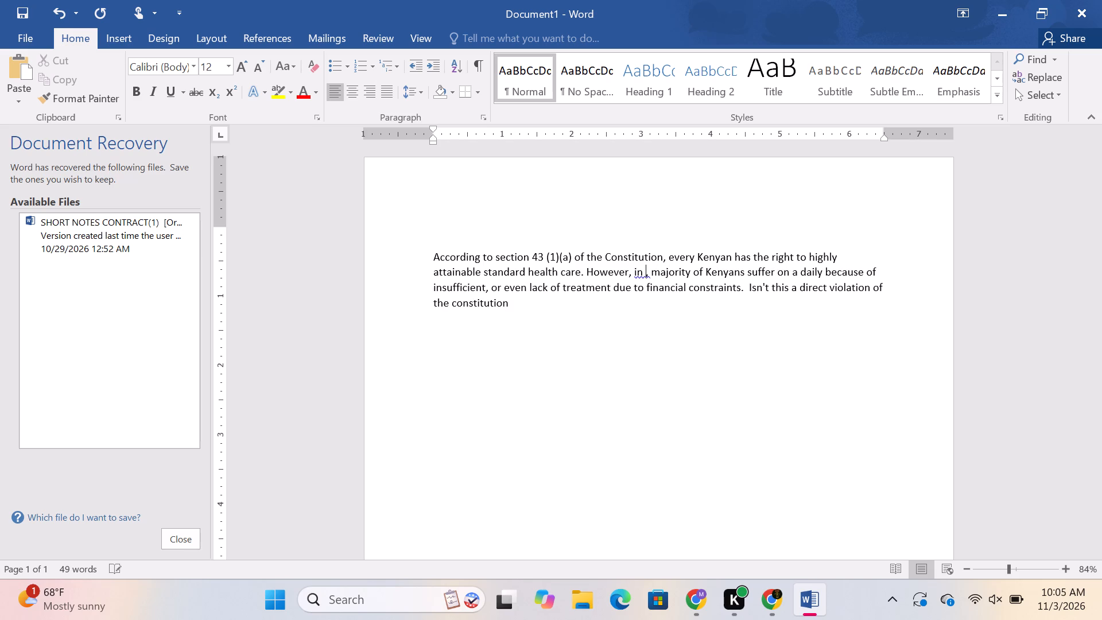
pyautogui.write('practice')
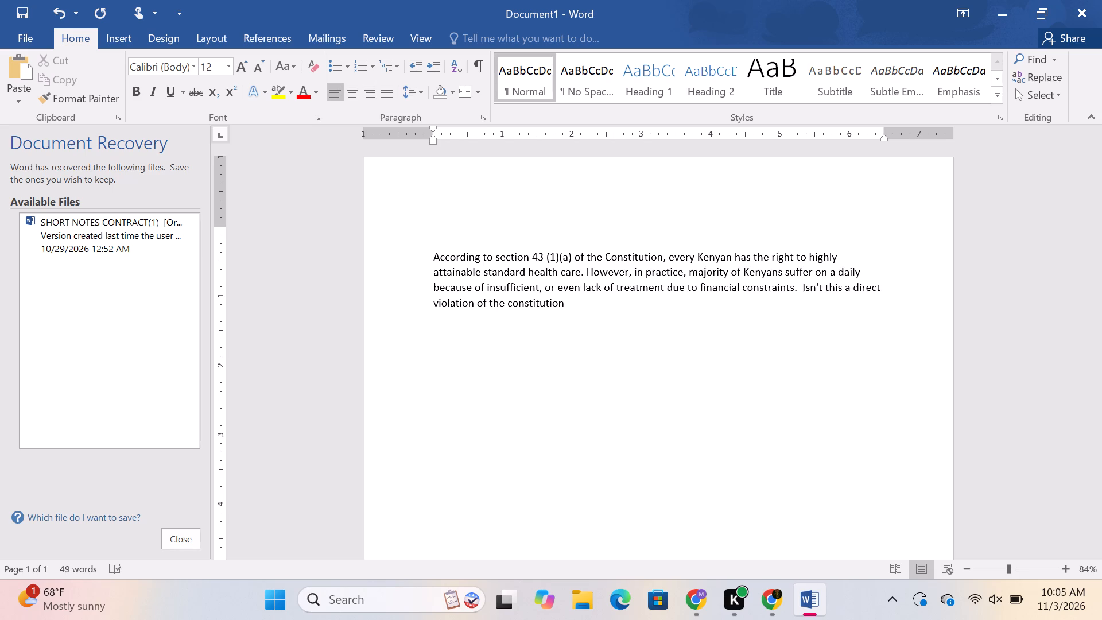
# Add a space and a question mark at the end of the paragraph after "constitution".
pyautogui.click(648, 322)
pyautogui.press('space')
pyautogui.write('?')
# Change "highly" to "highest" before "attainable standard health care" in the first sentence.
pyautogui.click(842, 257)
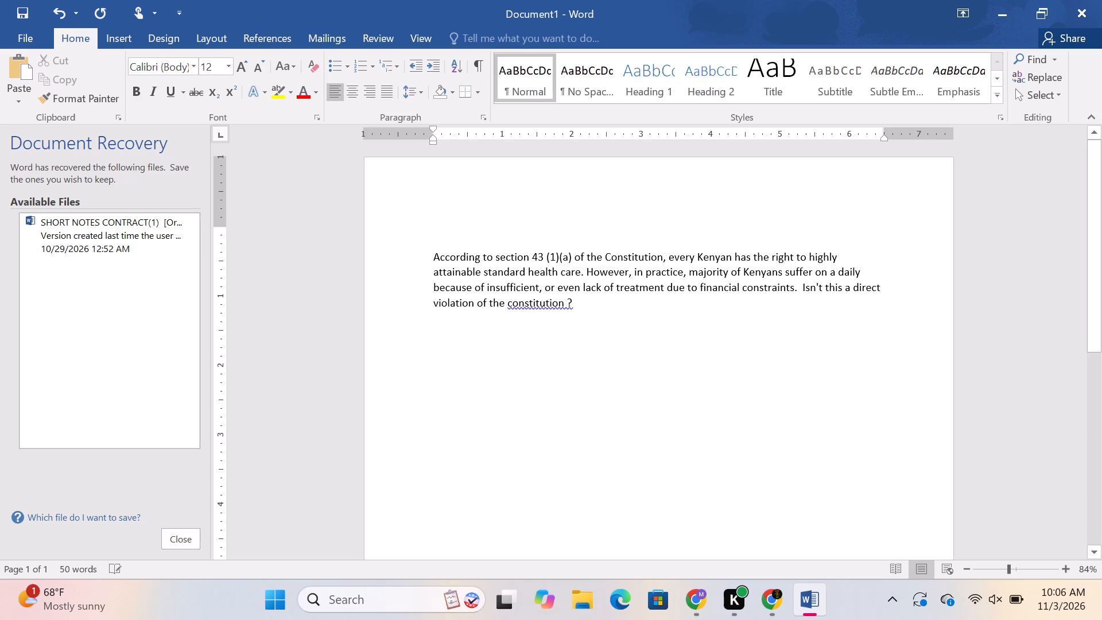
pyautogui.click(839, 256)
pyautogui.press('BackSpace')
pyautogui.press('BackSpace')
pyautogui.press('BackSpace')
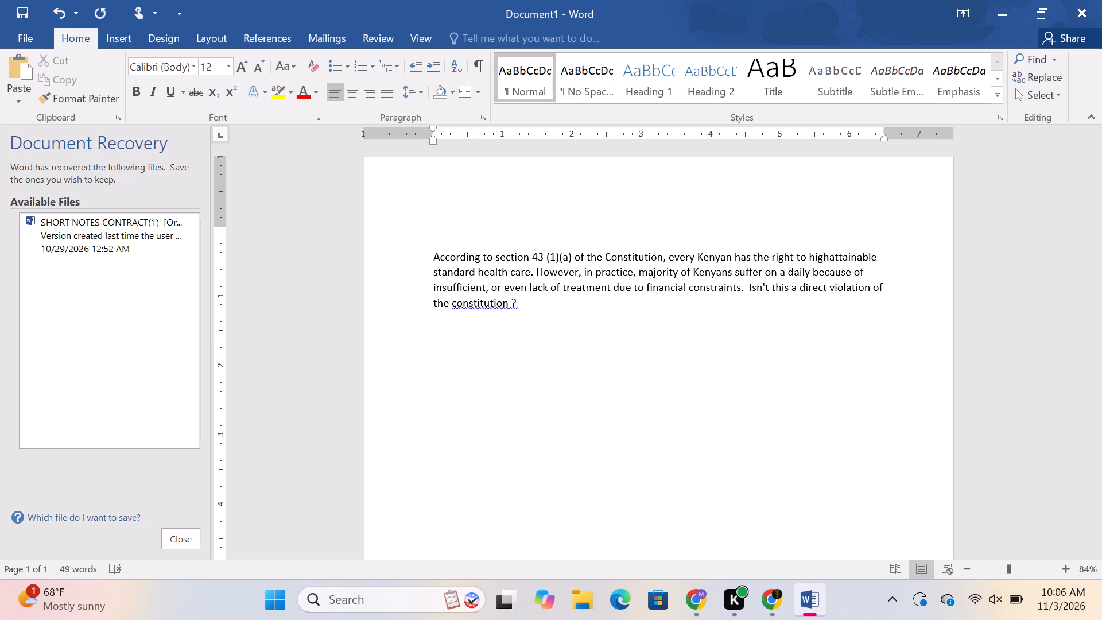
pyautogui.write('est')
pyautogui.press('space')
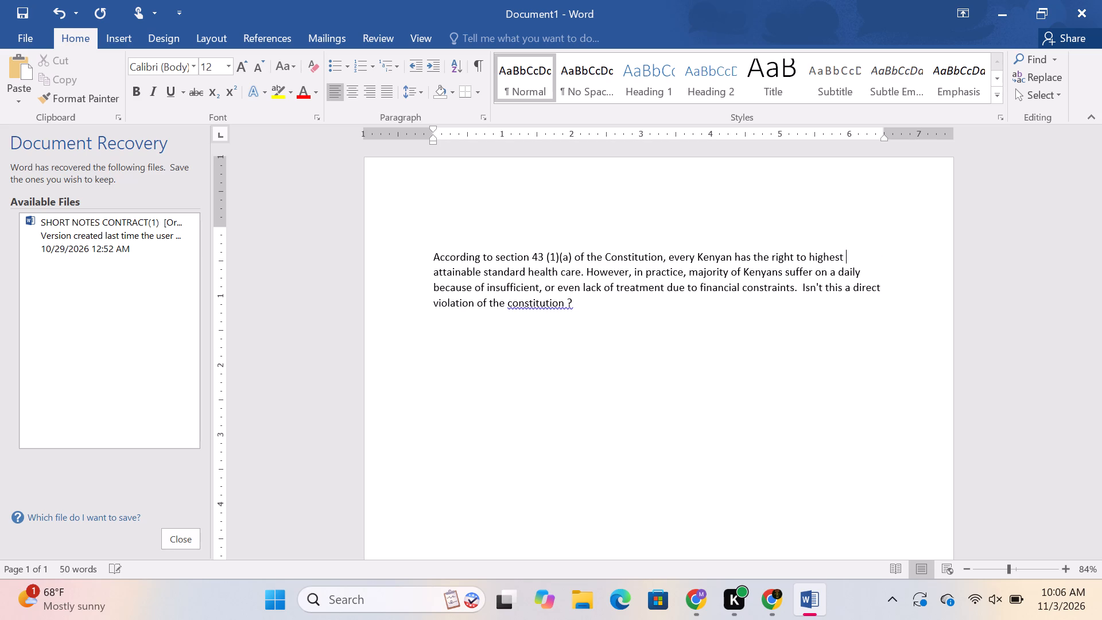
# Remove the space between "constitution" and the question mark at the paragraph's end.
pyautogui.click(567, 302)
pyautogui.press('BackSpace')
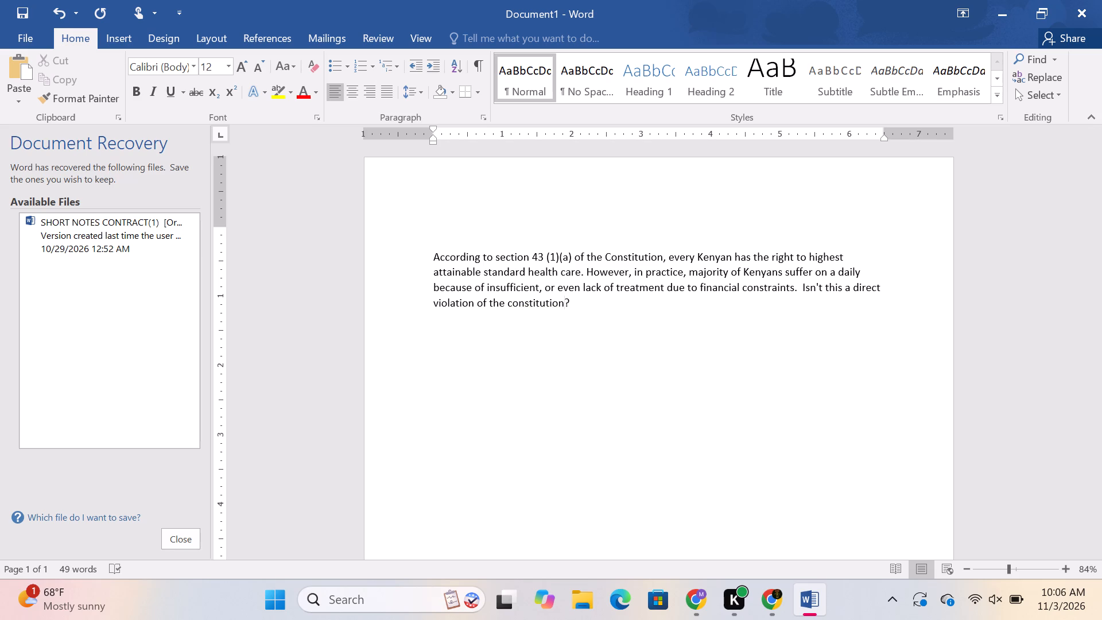
# Replace the closing question "Isn't this a direct violation of the constitution?" with the sentence opening "This raises a question as to whether".
pyautogui.click(576, 303)
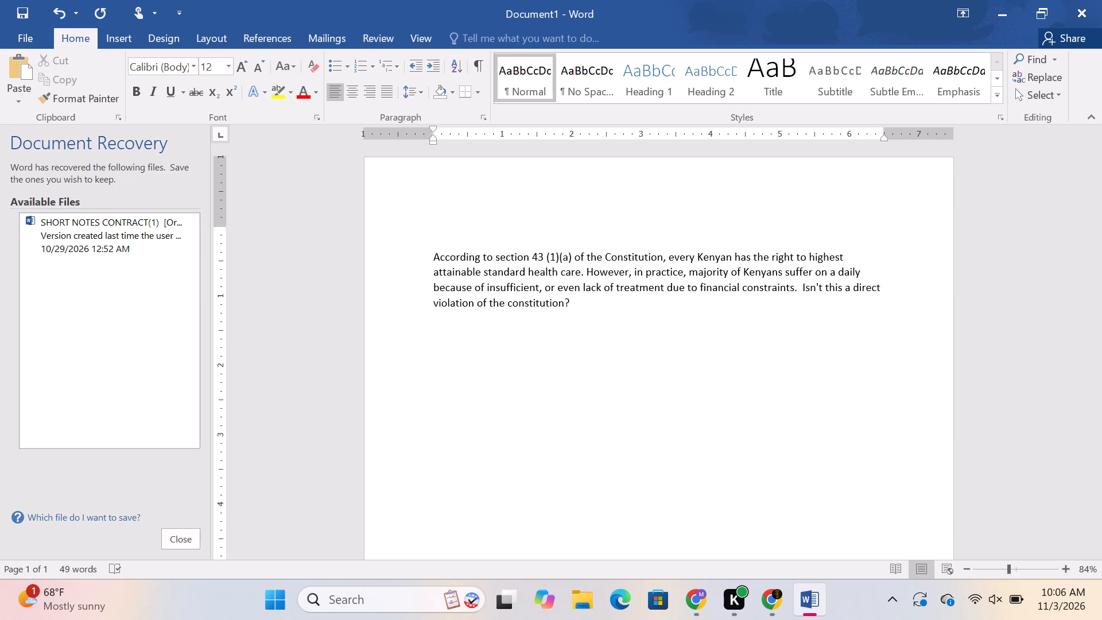
pyautogui.click(576, 303)
pyautogui.press('BackSpace')
pyautogui.press('BackSpace')
pyautogui.press('BackSpace')
pyautogui.press('BackSpace')
pyautogui.press('BackSpace')
pyautogui.press('BackSpace')
pyautogui.press('BackSpace')
pyautogui.press('BackSpace')
pyautogui.press('BackSpace')
pyautogui.press('BackSpace')
pyautogui.press('BackSpace')
pyautogui.press('BackSpace')
pyautogui.press('BackSpace')
pyautogui.press('BackSpace')
pyautogui.press('BackSpace')
pyautogui.press('BackSpace')
pyautogui.press('BackSpace')
pyautogui.press('BackSpace')
pyautogui.press('BackSpace')
pyautogui.press('BackSpace')
pyautogui.press('BackSpace')
pyautogui.press('BackSpace')
pyautogui.press('BackSpace')
pyautogui.press('BackSpace')
pyautogui.press('BackSpace')
pyautogui.press('BackSpace')
pyautogui.press('BackSpace')
pyautogui.press('BackSpace')
pyautogui.press('BackSpace')
pyautogui.press('BackSpace')
pyautogui.press('BackSpace')
pyautogui.press('BackSpace')
pyautogui.press('BackSpace')
pyautogui.press('BackSpace')
pyautogui.press('BackSpace')
pyautogui.press('BackSpace')
pyautogui.press('BackSpace')
pyautogui.press('BackSpace')
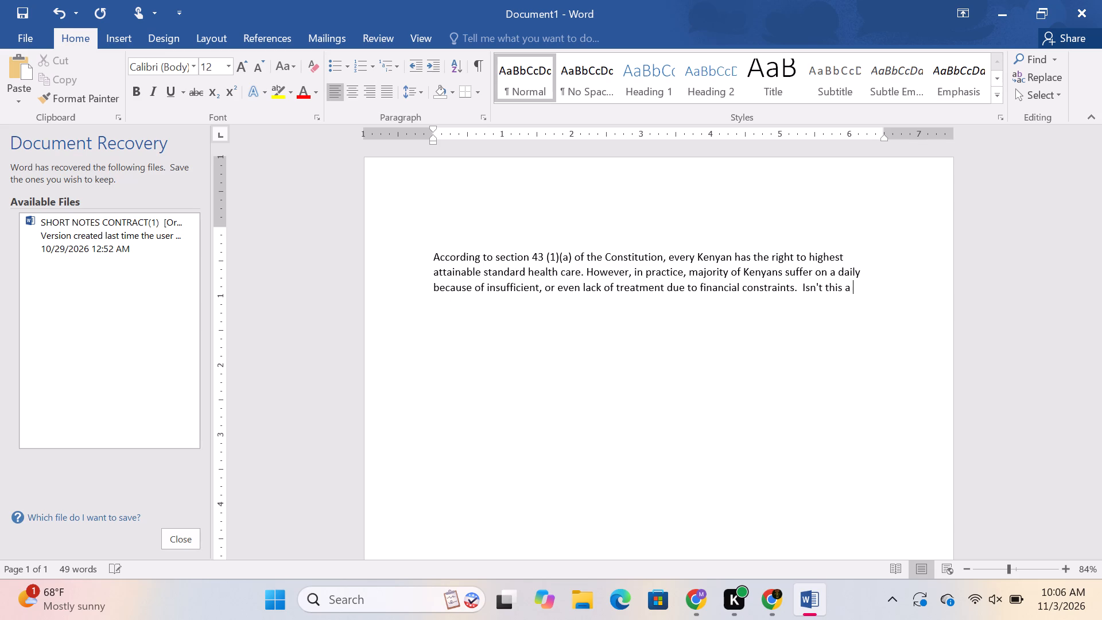
pyautogui.press('BackSpace')
pyautogui.press('BackSpace')
pyautogui.press('BackSpace')
pyautogui.press('BackSpace')
pyautogui.press('BackSpace')
pyautogui.press('BackSpace')
pyautogui.press('BackSpace')
pyautogui.press('BackSpace')
pyautogui.press('BackSpace')
pyautogui.press('BackSpace')
pyautogui.press('BackSpace')
pyautogui.press('BackSpace')
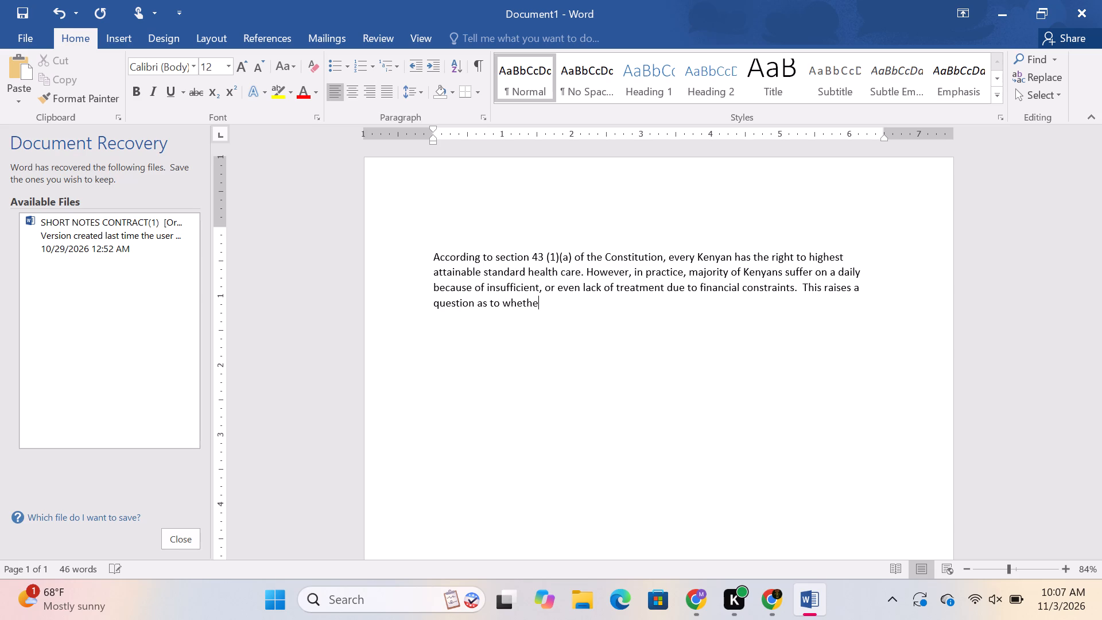
# Continue the last sentence with "the inability to afford essential healthcare is a violation of this constitutional right".
pyautogui.write('th ein')
pyautogui.press('BackSpace')
pyautogui.press('BackSpace')
pyautogui.press('BackSpace')
pyautogui.press('BackSpace')
pyautogui.write('e inability to afo')
pyautogui.press('BackSpace')
pyautogui.write('ford')
pyautogui.press('space')
pyautogui.write('essential healthcare is')
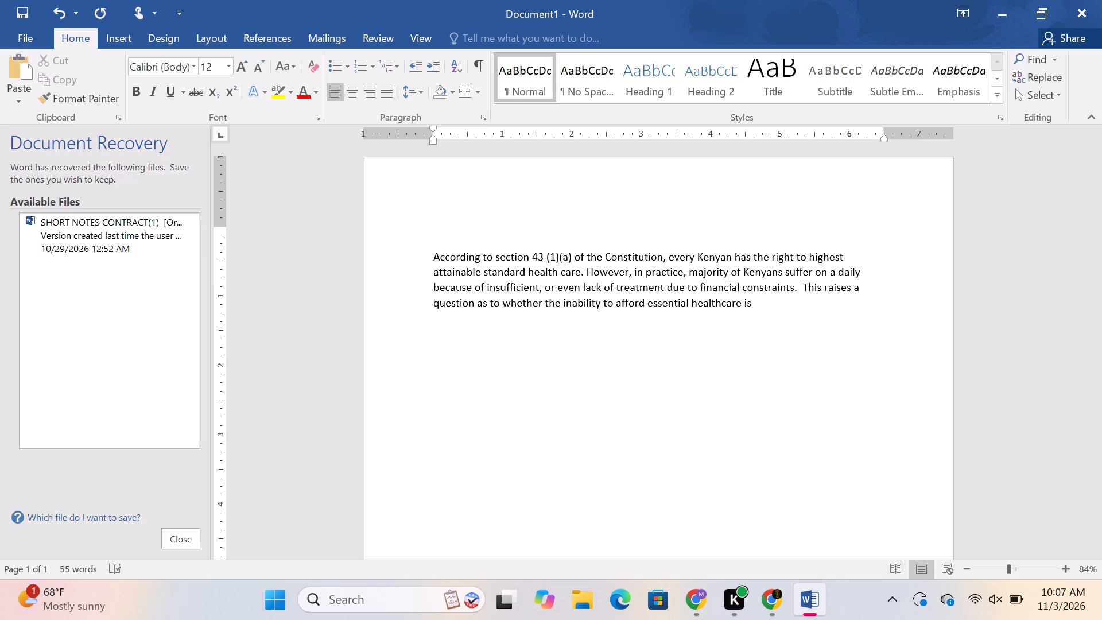
pyautogui.press('space')
pyautogui.write('a violation of this constitutui')
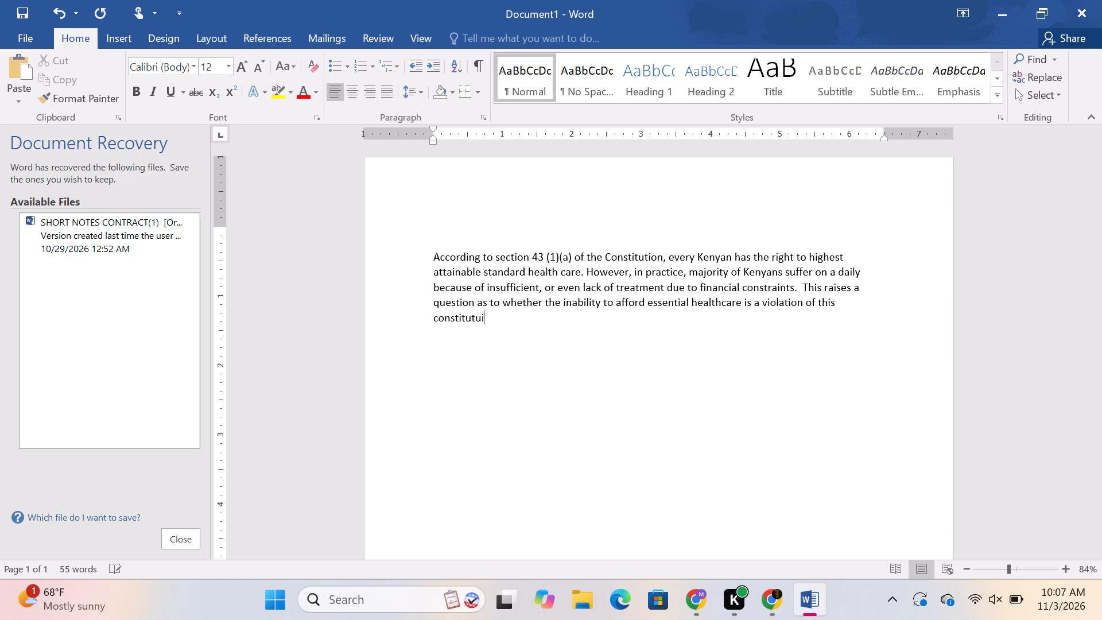
pyautogui.press('n')
pyautogui.press('BackSpace')
pyautogui.press('BackSpace')
pyautogui.press('BackSpace')
pyautogui.press('BackSpace')
pyautogui.write('tional')
pyautogui.press('space')
pyautogui.write('right')
pyautogui.press('space')
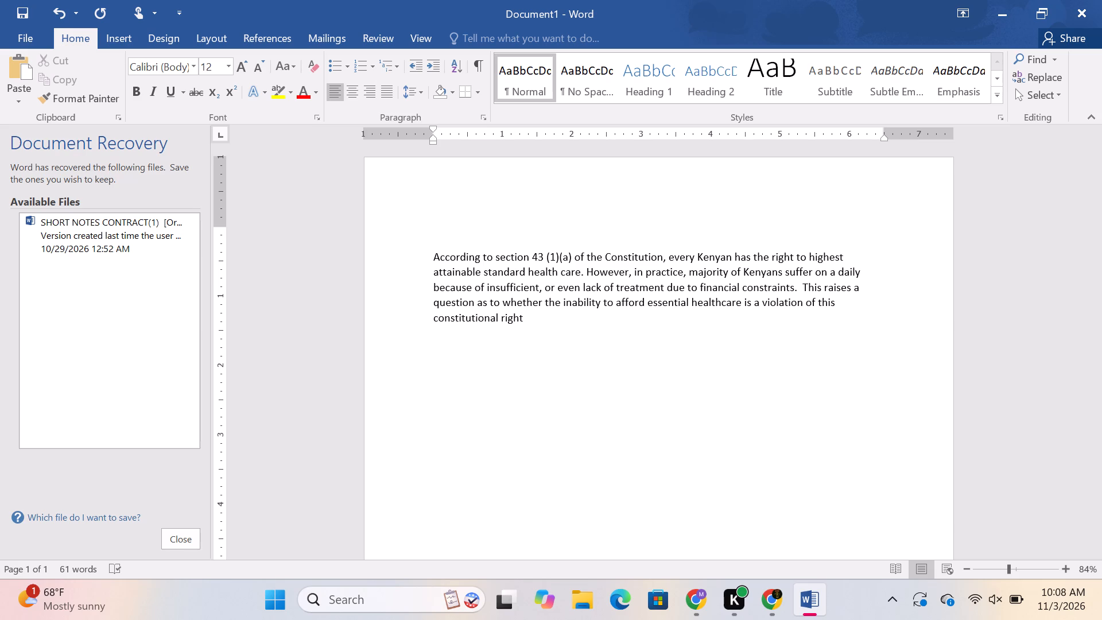
# Complete the sentence with "and whether the government is performing its obligation to ensure every Kenyan can access the highest attainable standard of healthcare.".
pyautogui.write('and whether the government is')
pyautogui.press('space')
pyautogui.write('performing its obligation to ensure')
pyautogui.press('space')
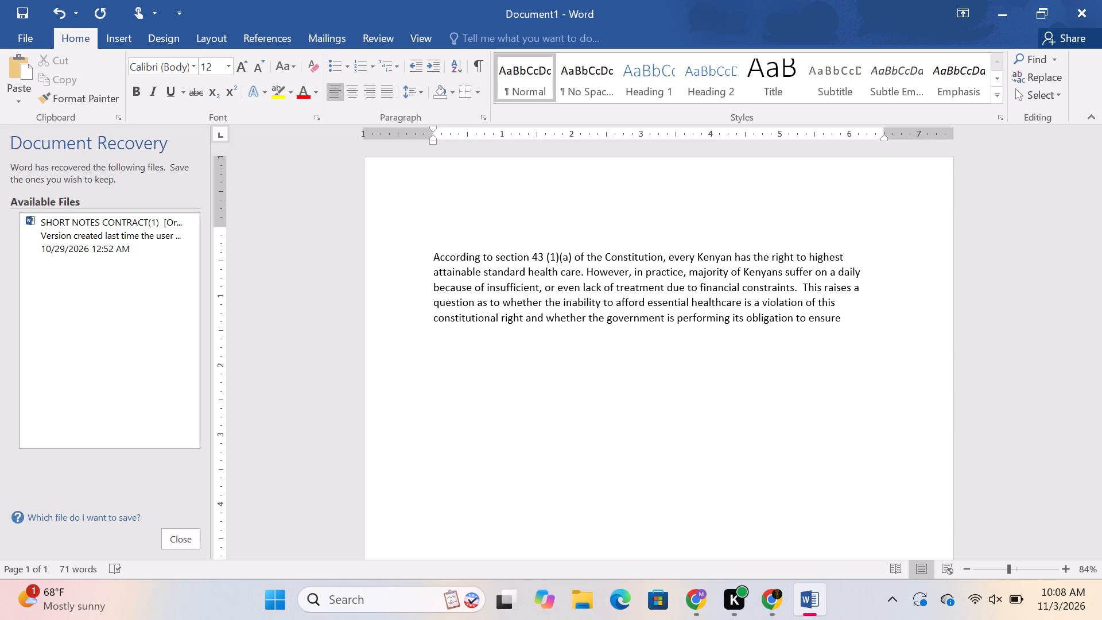
pyautogui.write('every')
pyautogui.press('space')
pyautogui.write('enyan')
pyautogui.press('space')
pyautogui.write('can access')
pyautogui.press('space')
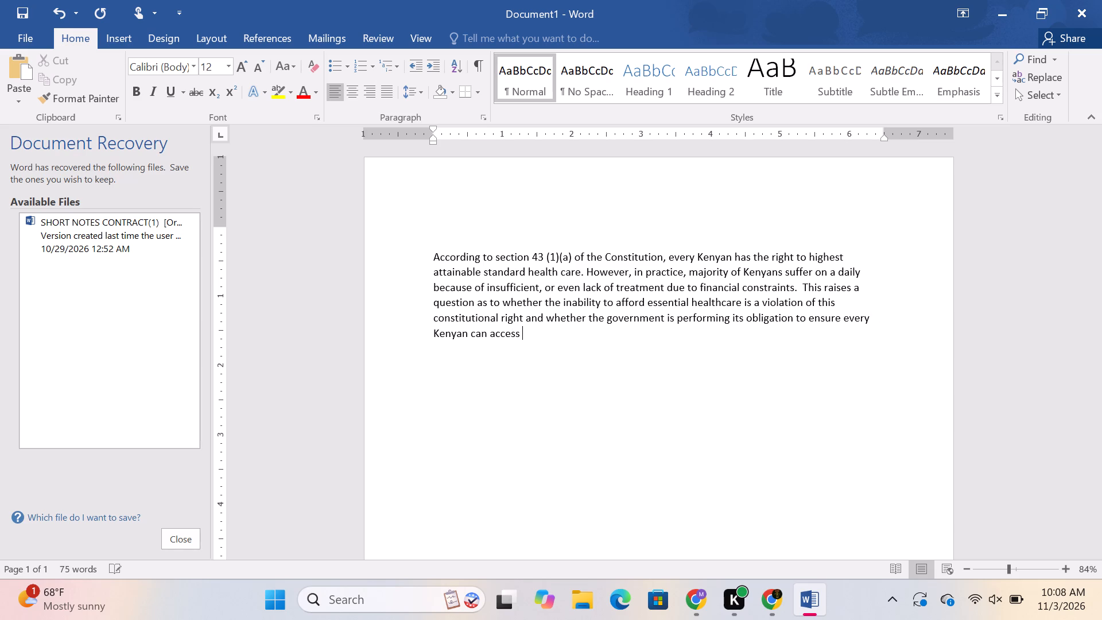
pyautogui.write('the h')
pyautogui.write('ighest attainable standard of')
pyautogui.press('space')
pyautogui.press('h')
pyautogui.write('ealt')
pyautogui.write('hcare.')
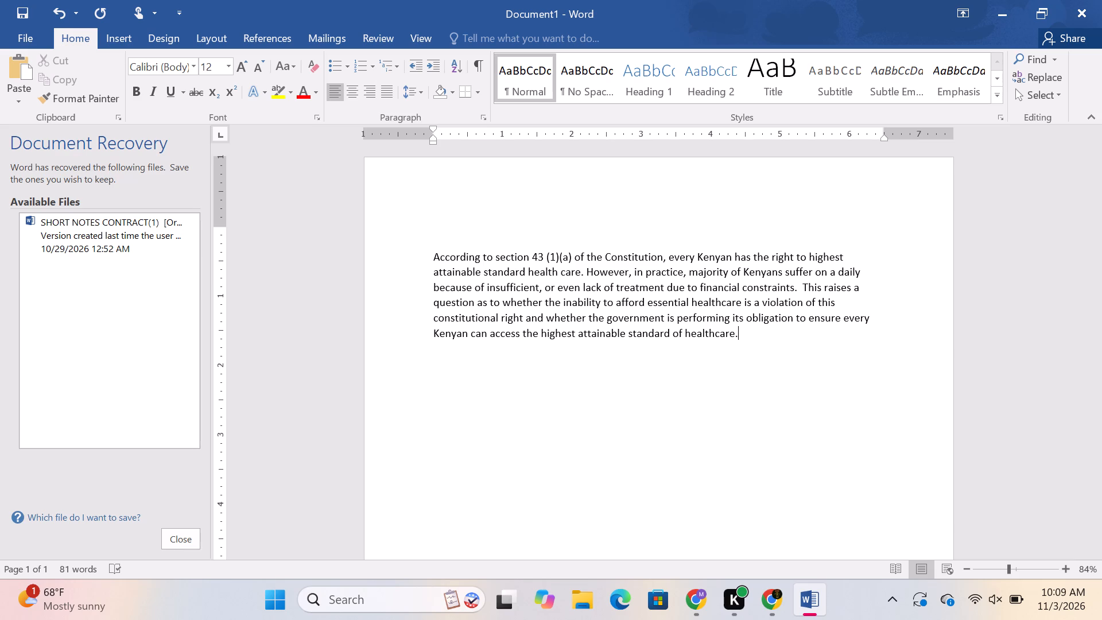
# Add the bold heading "EXAMINING THE CONSTITUTIONALITY OF FINANCIAL CONSTRAINTS TO ACCESSING HEALTHCARE" above the paragraph, extending its right indent to about 6.75 inches.
pyautogui.click(452, 232)
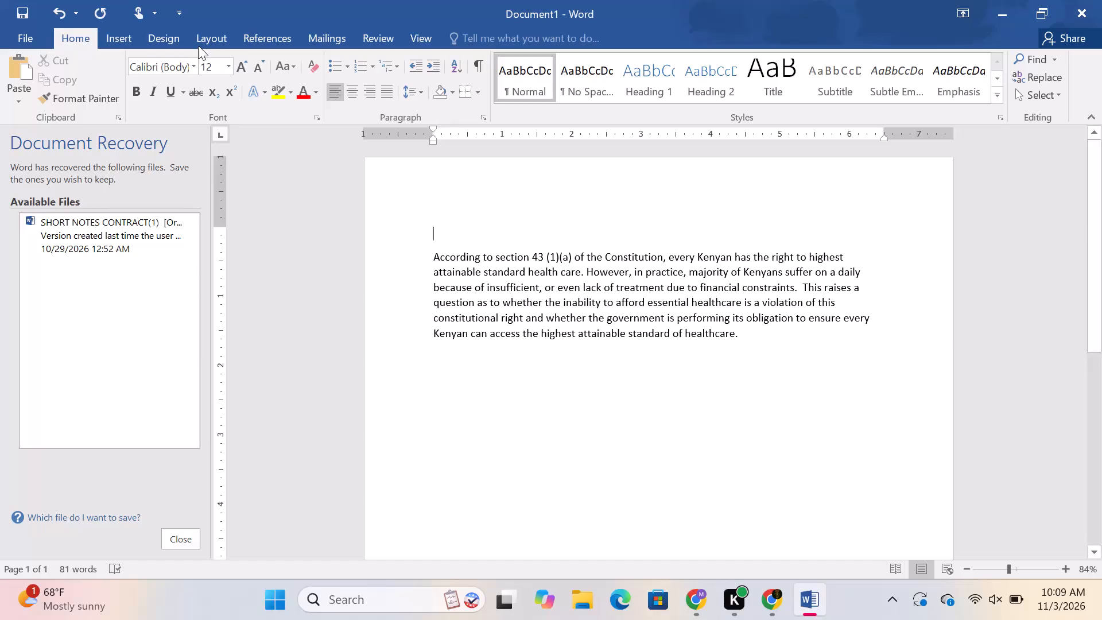
pyautogui.click(139, 87)
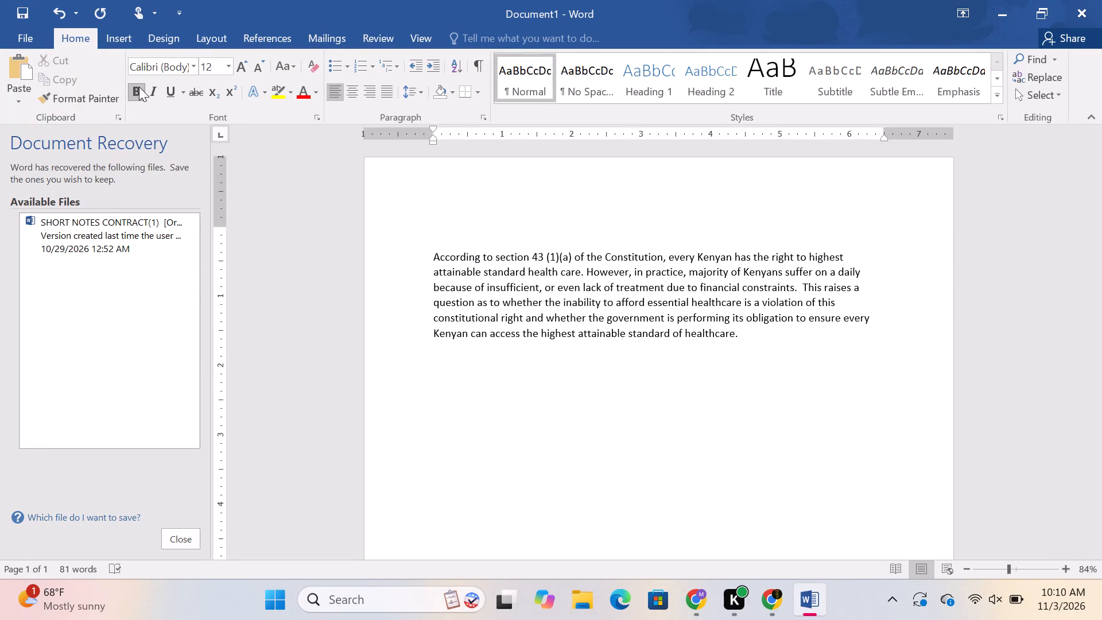
pyautogui.write('EXAMINING')
pyautogui.press('space')
pyautogui.write('TH')
pyautogui.write('E CONSTI')
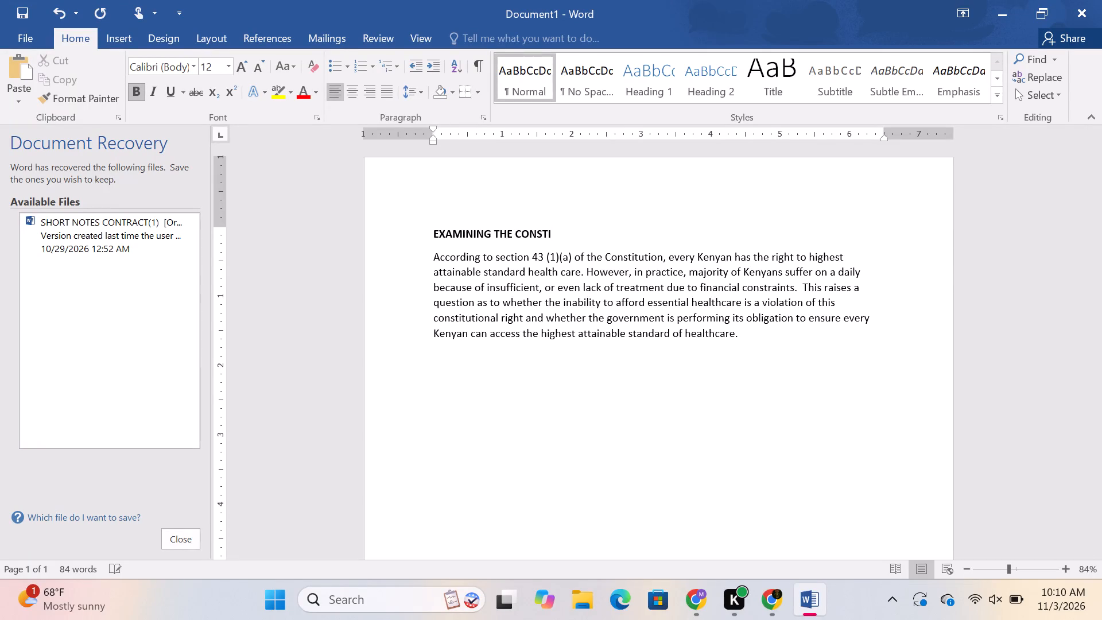
pyautogui.write('TU')
pyautogui.write('TIONA')
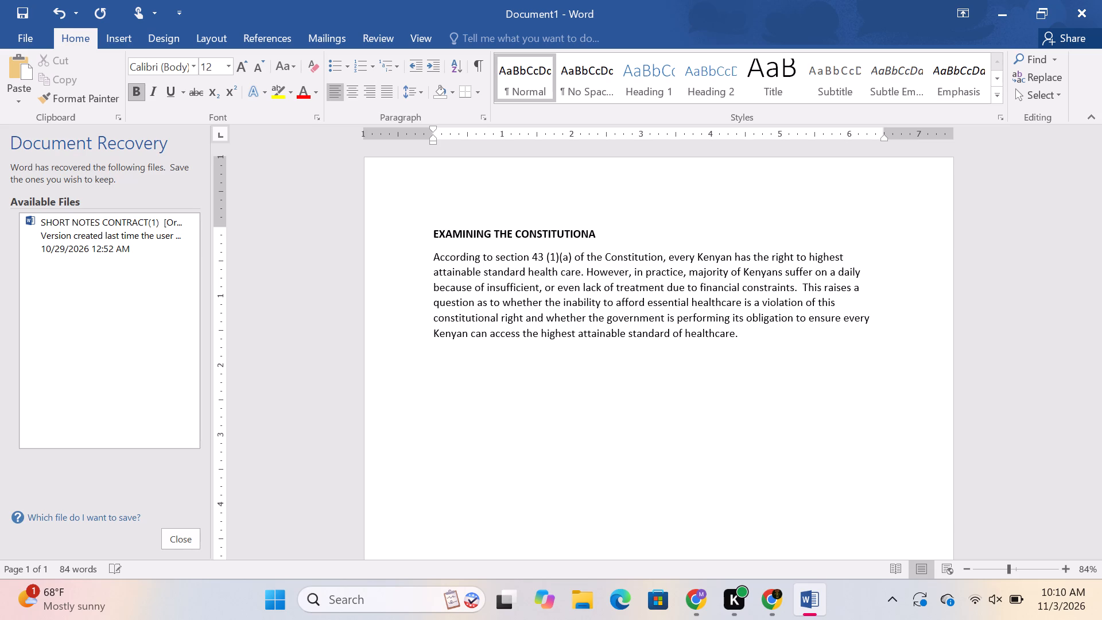
pyautogui.write('LITY')
pyautogui.press('space')
pyautogui.write('OF FINANCIAL')
pyautogui.press('space')
pyautogui.write('CO')
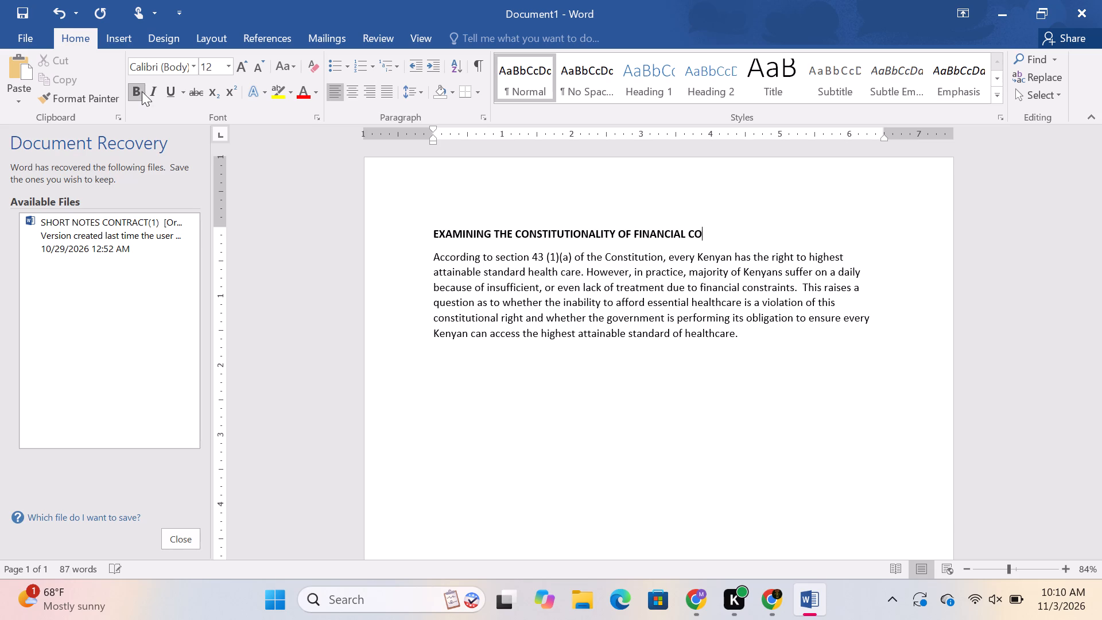
pyautogui.write('NSTRAI')
pyautogui.write('NTS TO ACC')
pyautogui.write('ESSINF')
pyautogui.press('BackSpace')
pyautogui.write('G')
pyautogui.press('space')
pyautogui.press('h')
pyautogui.write('EALTH')
pyautogui.write('CA')
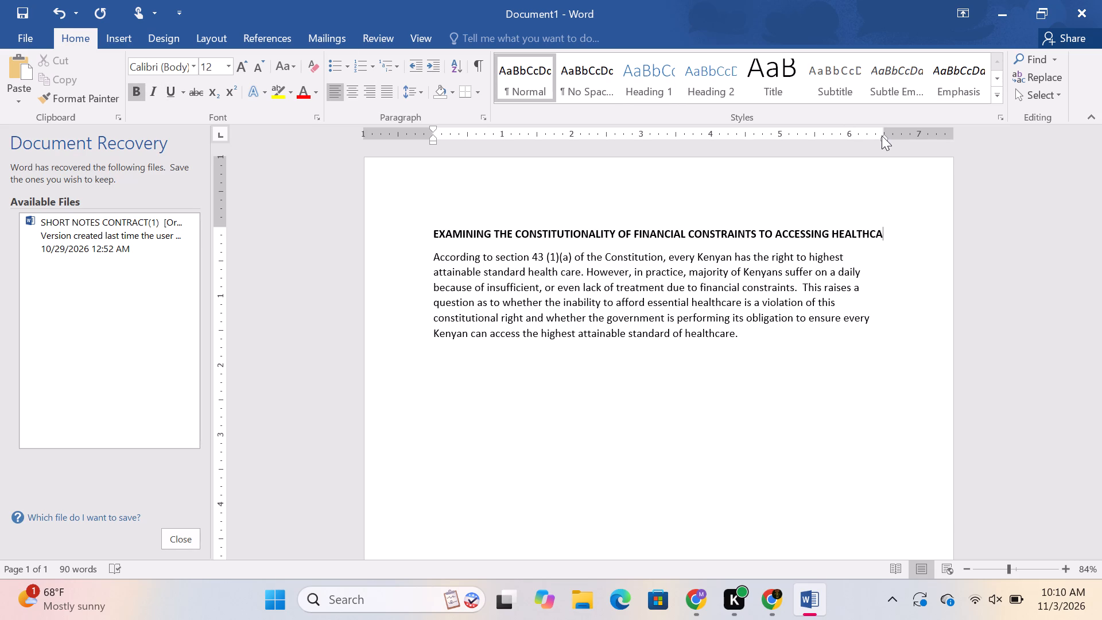
pyautogui.moveTo(883, 139); pyautogui.dragTo(902, 141)
pyautogui.moveTo(902, 141); pyautogui.dragTo(902, 141)
pyautogui.write('RE')
# Underline the whole heading above the paragraph.
pyautogui.moveTo(906, 233); pyautogui.dragTo(671, 254)
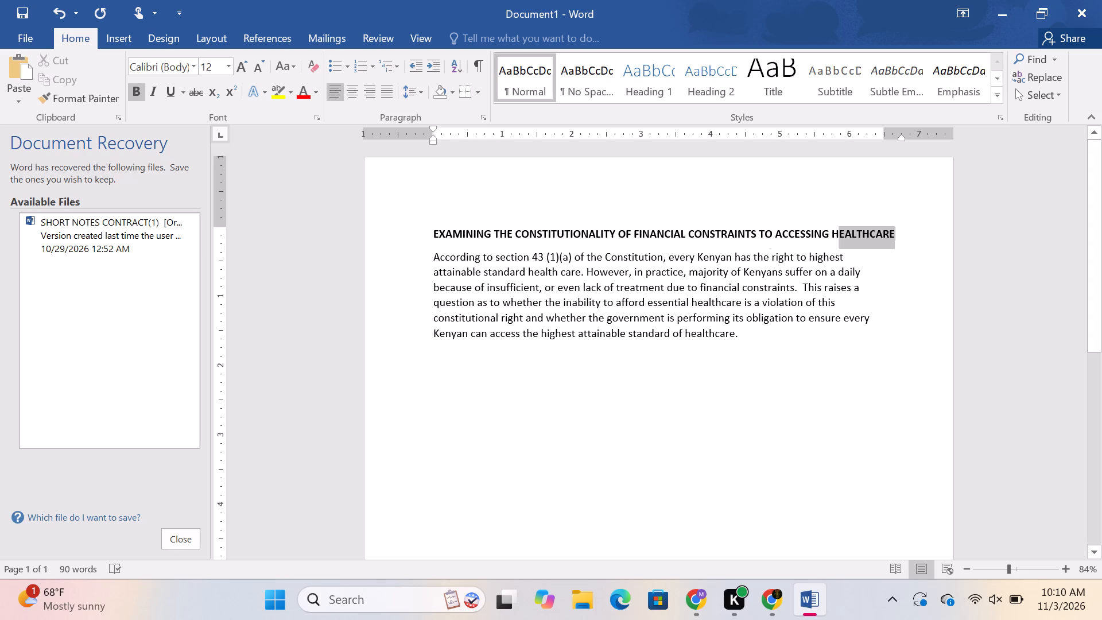
pyautogui.moveTo(671, 254); pyautogui.dragTo(434, 217)
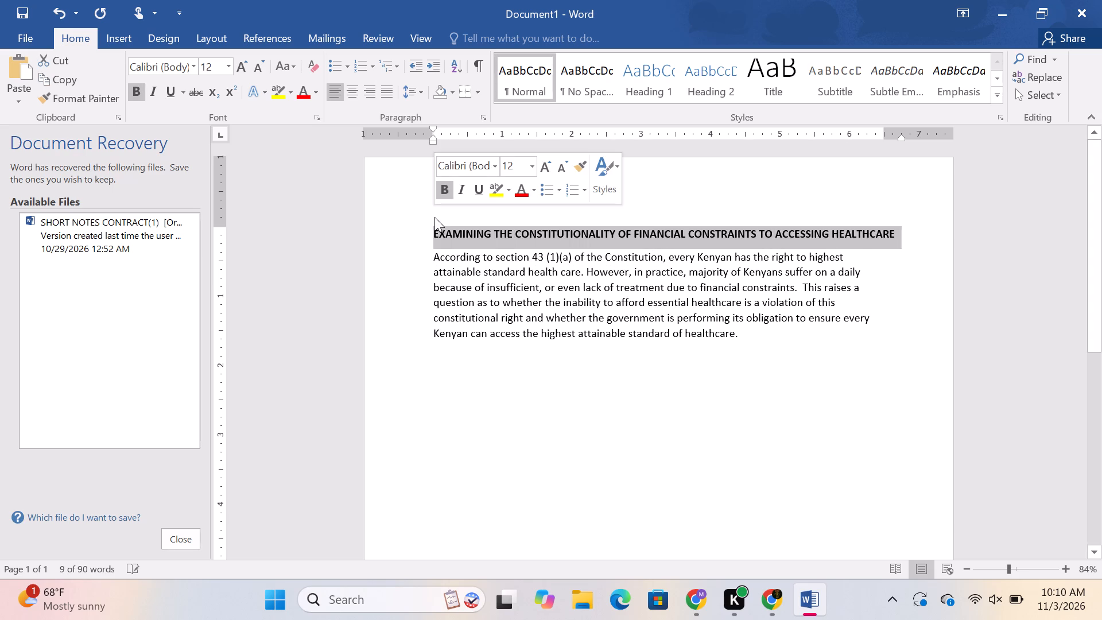
pyautogui.click(172, 95)
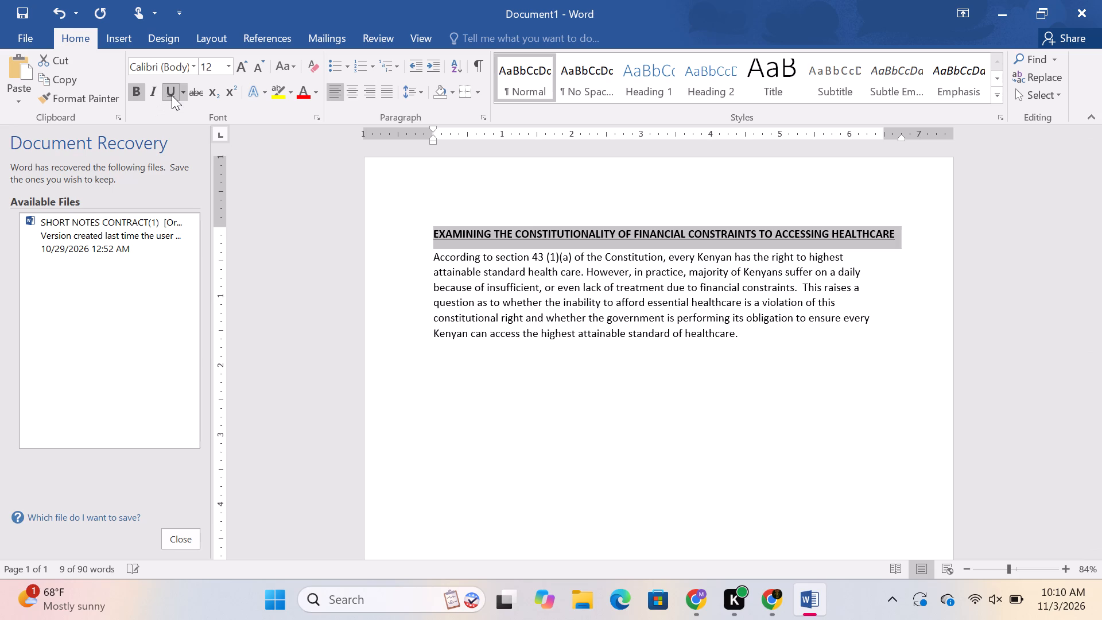
# Append "IN KENYA" to the end of the bold, underlined heading above the paragraph.
pyautogui.click(897, 267)
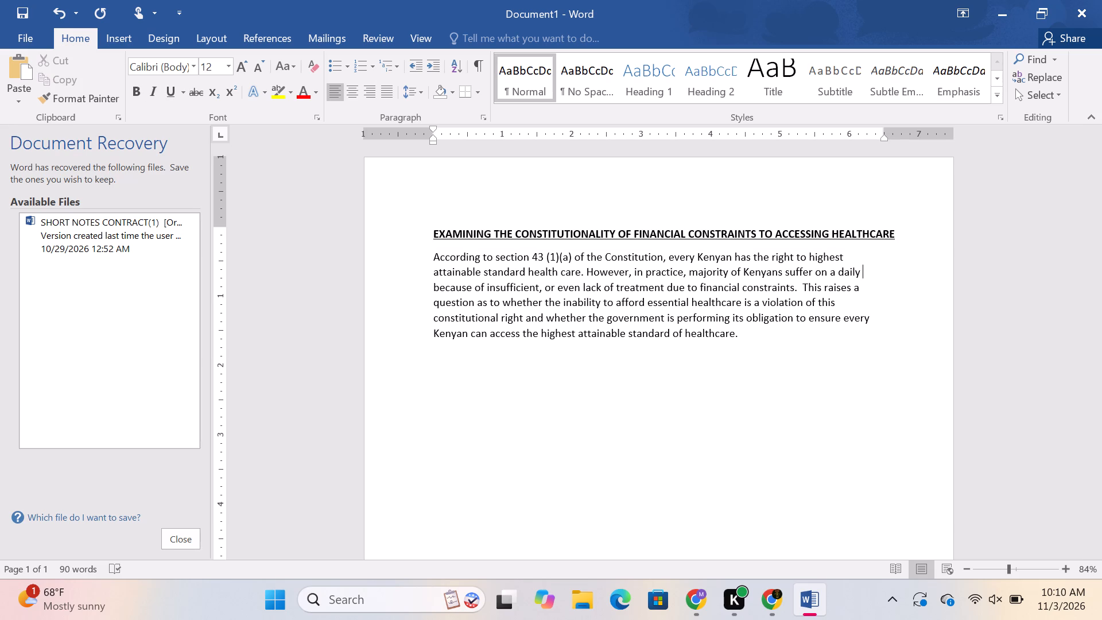
pyautogui.click(910, 227)
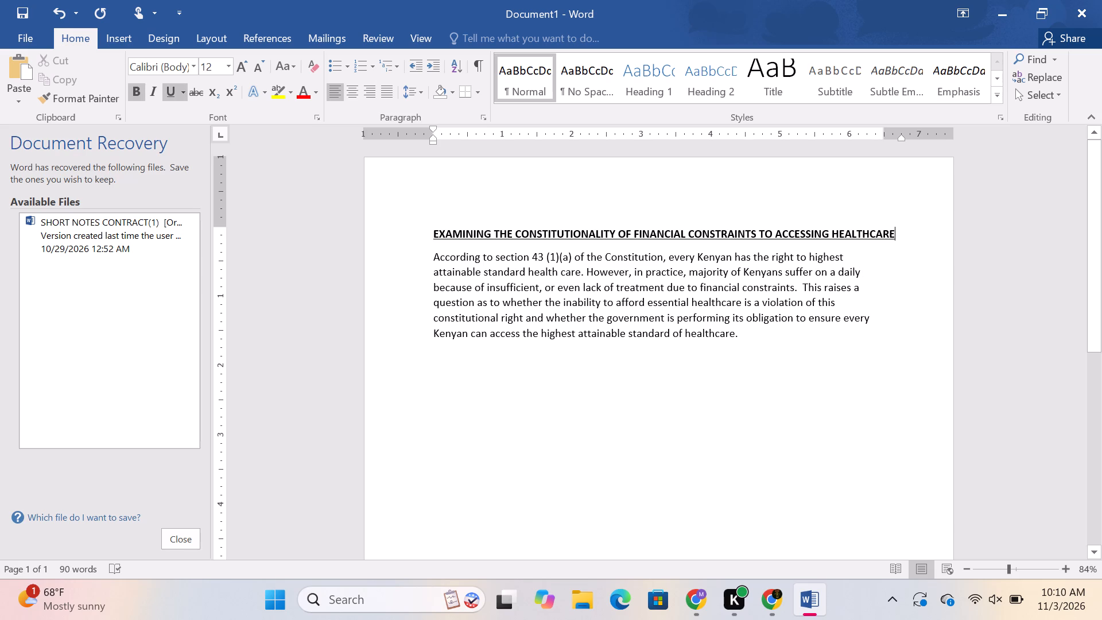
pyautogui.press('space')
pyautogui.write('IN')
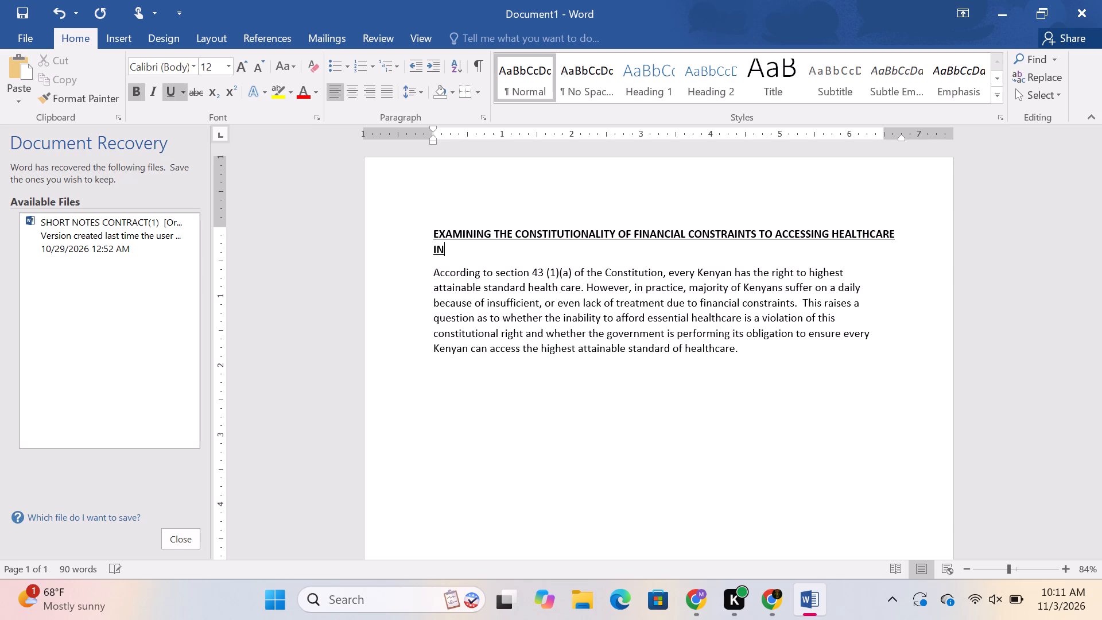
pyautogui.press('space')
pyautogui.write('KENYA')
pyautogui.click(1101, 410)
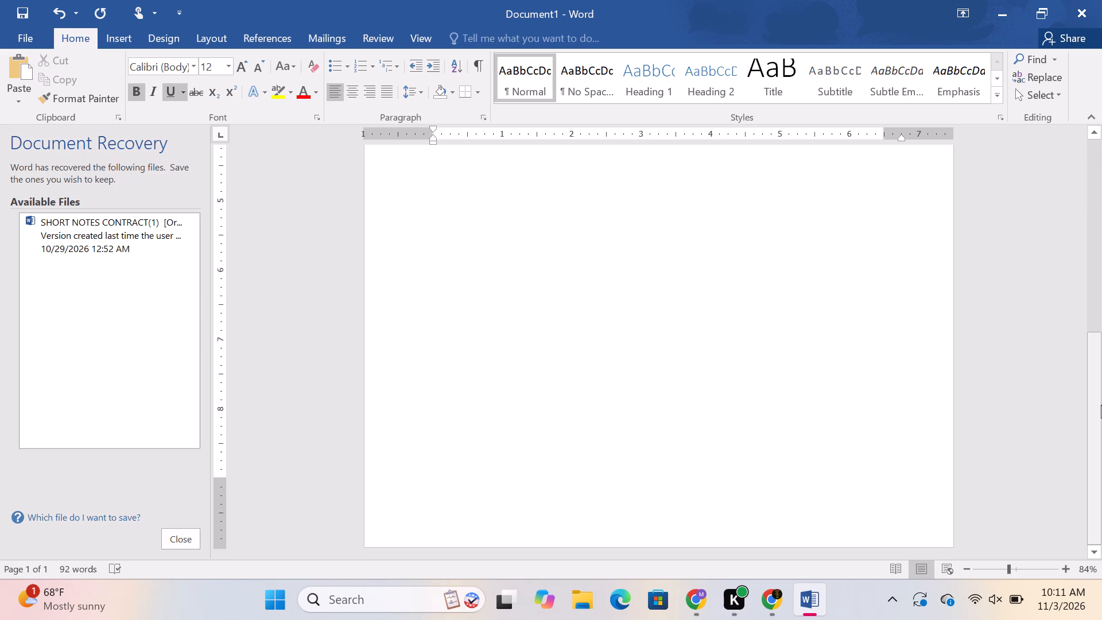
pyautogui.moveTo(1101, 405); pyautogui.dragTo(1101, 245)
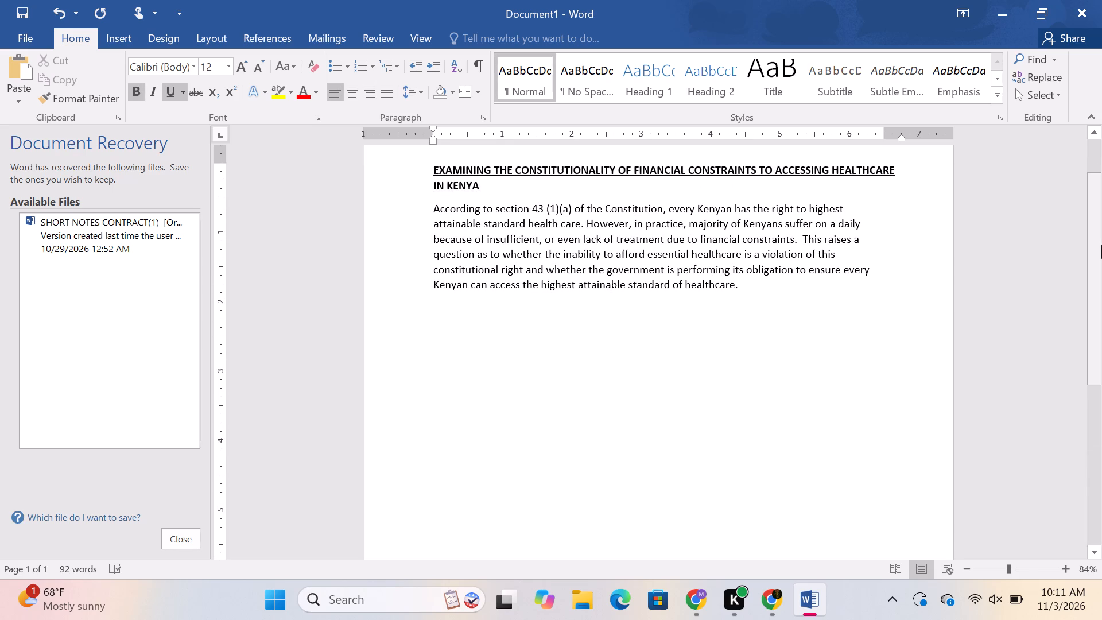
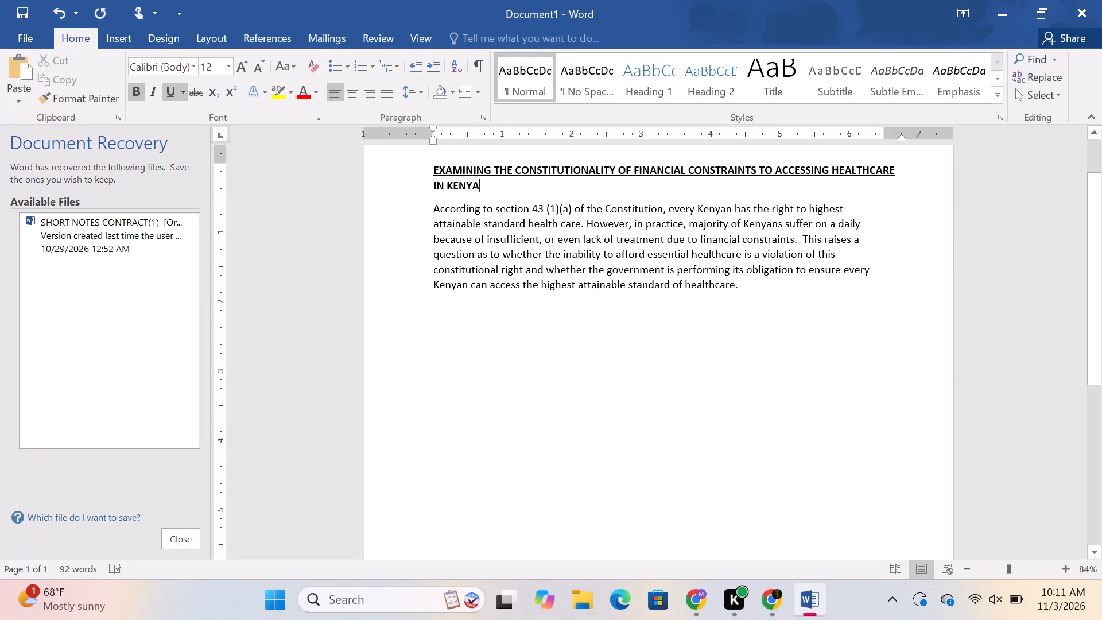
# Replace "majority of" with "many" before "Kenyans suffer" in the paragraph's second sentence.
pyautogui.click(743, 226)
pyautogui.press('BackSpace')
pyautogui.press('BackSpace')
pyautogui.press('BackSpace')
pyautogui.press('BackSpace')
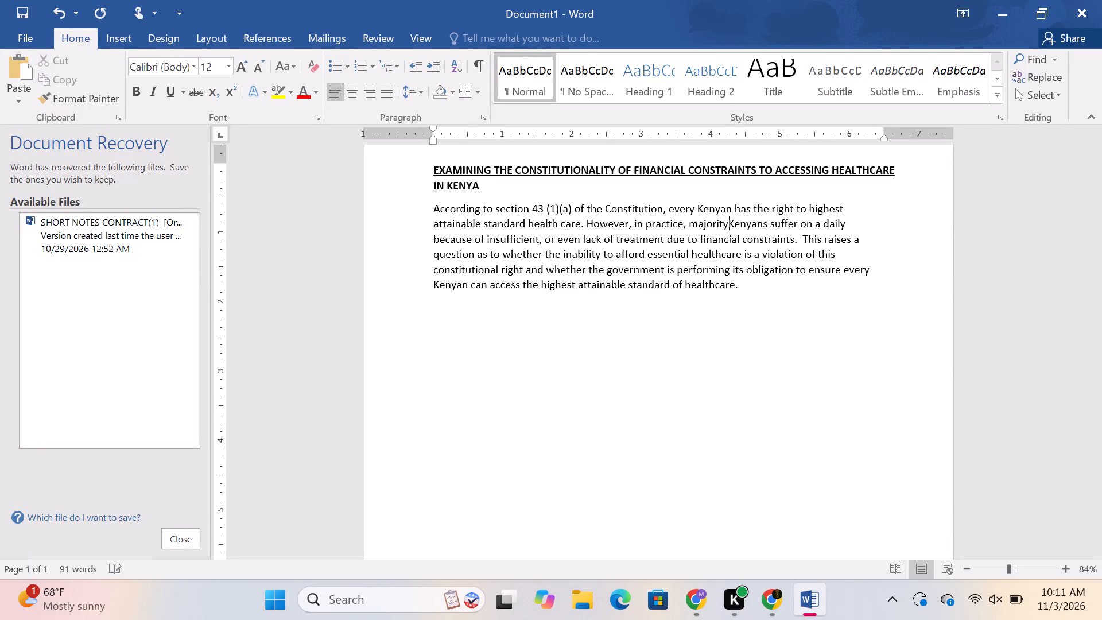
pyautogui.press('BackSpace')
pyautogui.press('BackSpace')
pyautogui.press('BackSpace')
pyautogui.press('BackSpace')
pyautogui.press('BackSpace')
pyautogui.press('BackSpace')
pyautogui.write('NY')
pyautogui.press('space')
pyautogui.press('BackSpace')
pyautogui.press('BackSpace')
pyautogui.press('BackSpace')
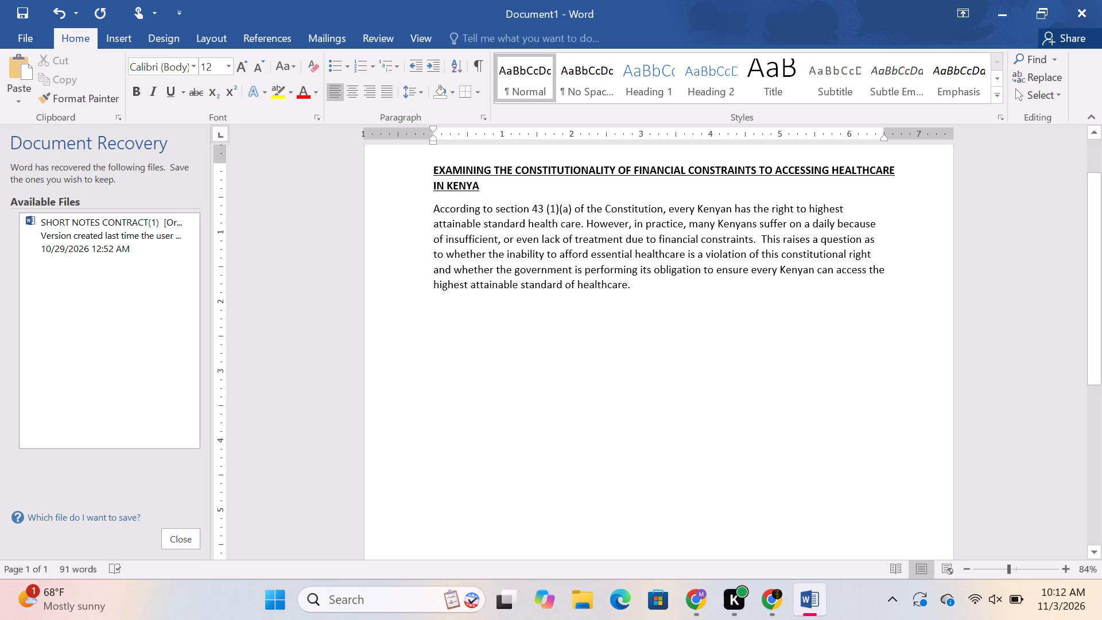
# Copy the entire heading and paragraph to the clipboard.
pyautogui.moveTo(635, 285); pyautogui.dragTo(400, 167)
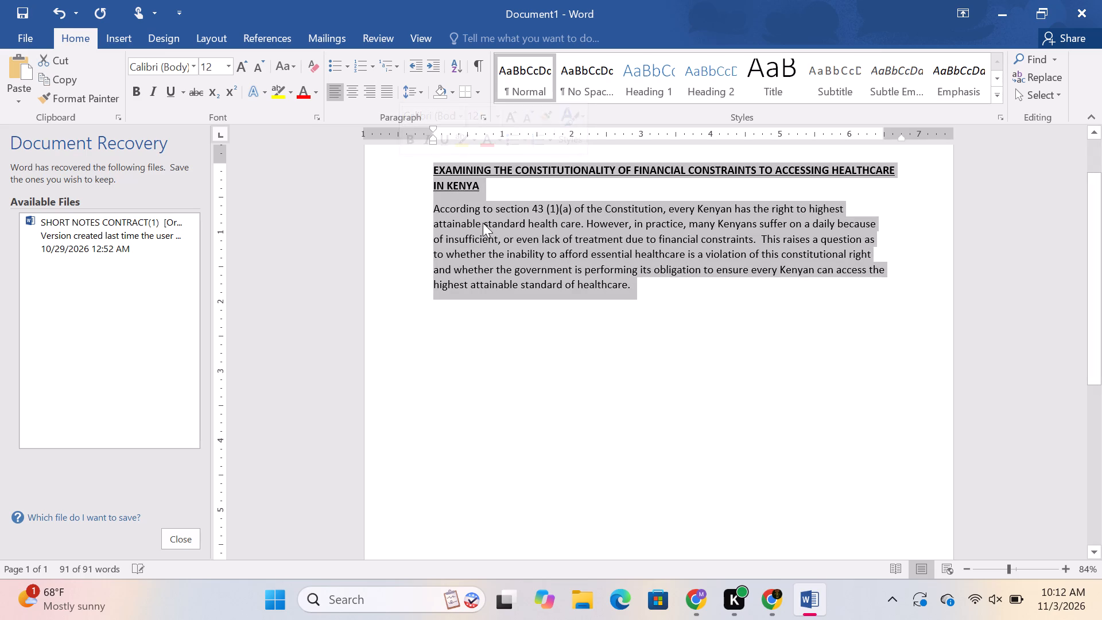
pyautogui.rightClick(483, 224)
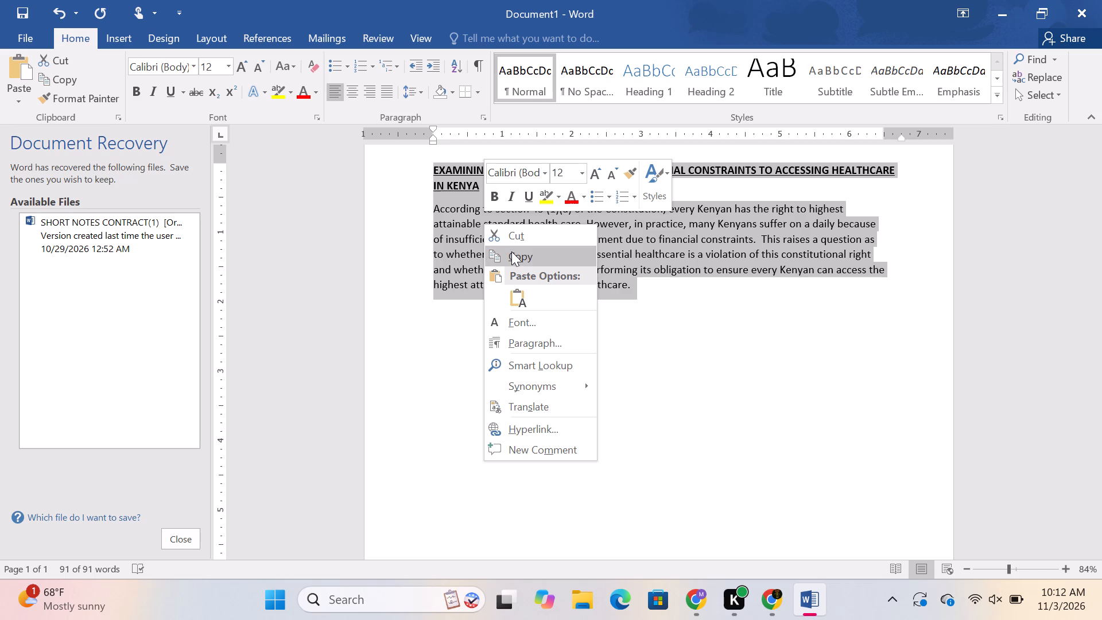
pyautogui.click(511, 251)
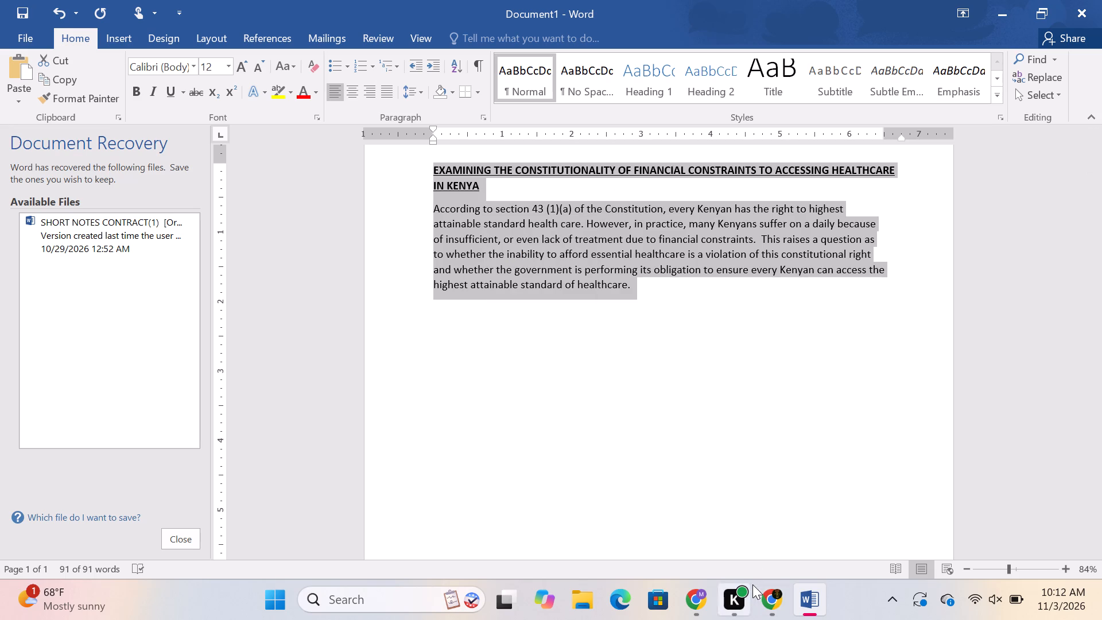
# Glance at the Term Paper resubmission page in Chrome, and open the save options for the Word document.
pyautogui.click(695, 592)
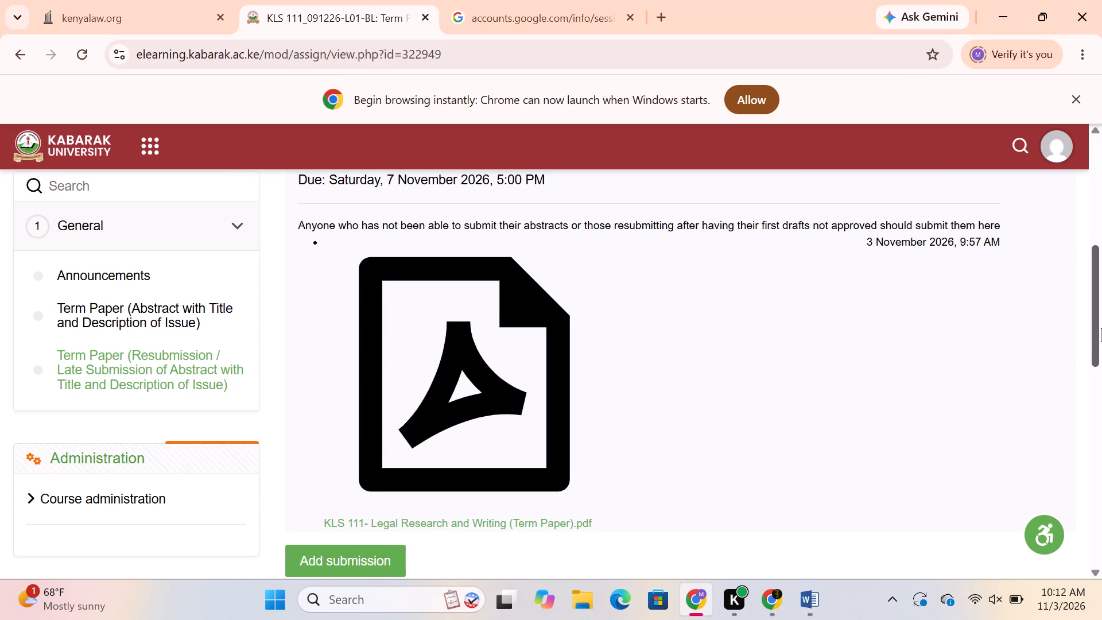
pyautogui.moveTo(1101, 328); pyautogui.dragTo(1101, 341)
pyautogui.click(819, 591)
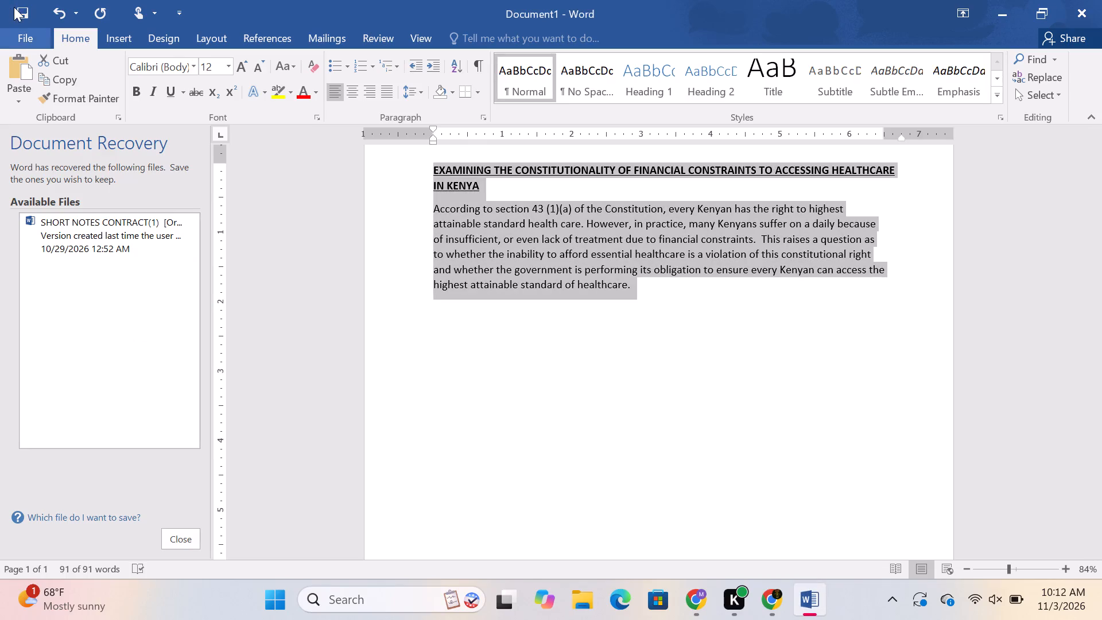
pyautogui.click(14, 7)
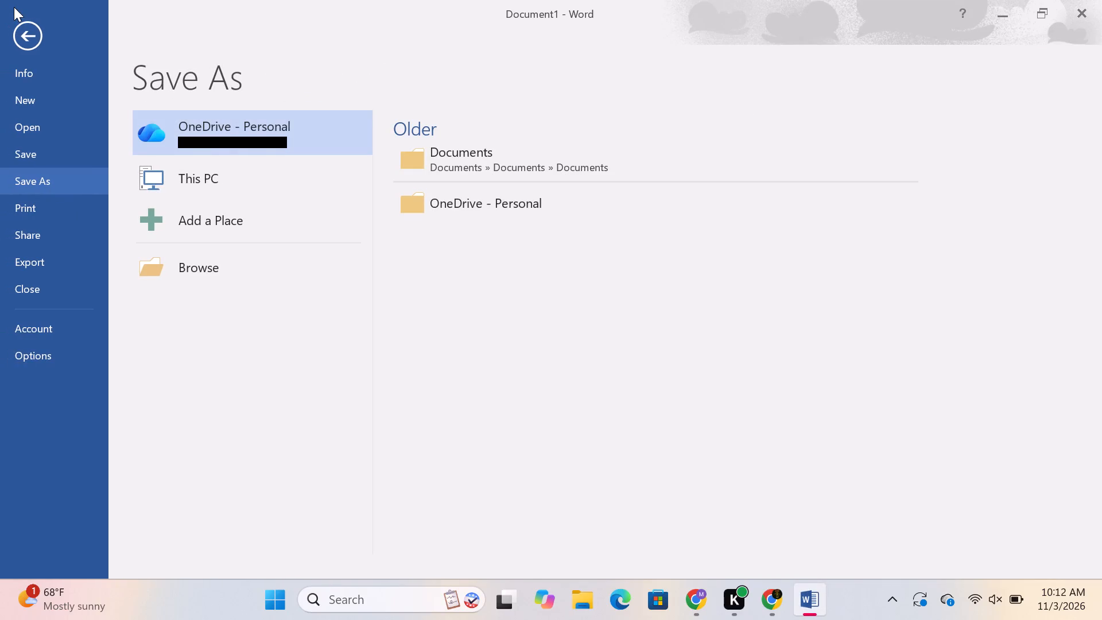
# Switch to Chrome to examine the resubmission and original Term Paper assignment pages for submission instructions, returning to Word when done.
pyautogui.click(682, 615)
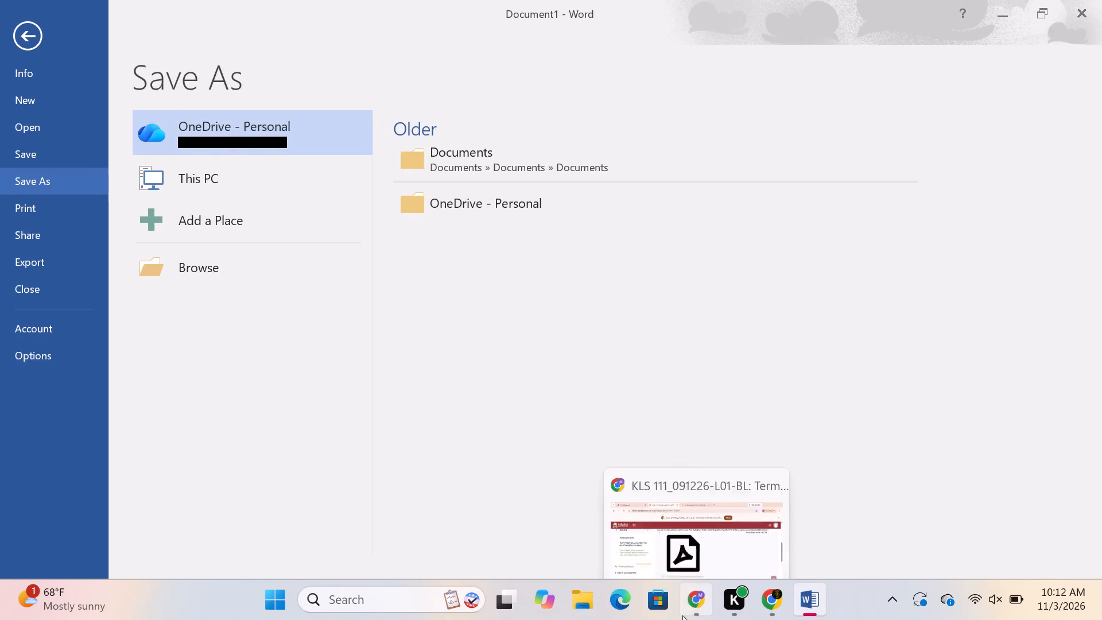
pyautogui.moveTo(1095, 360); pyautogui.dragTo(1095, 360)
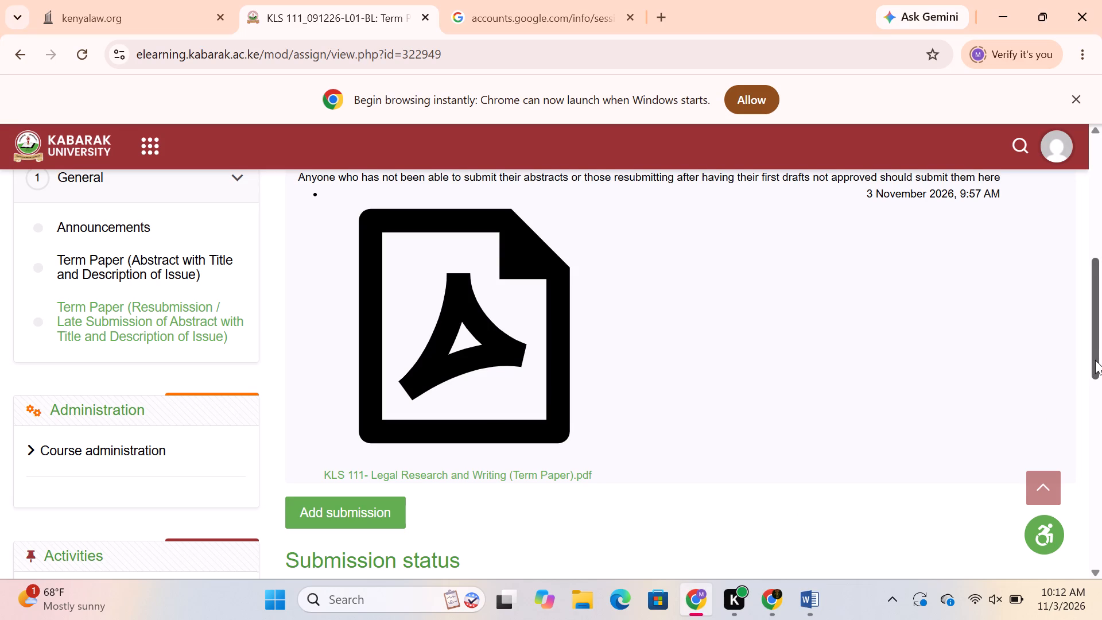
pyautogui.moveTo(1095, 360); pyautogui.dragTo(1099, 309)
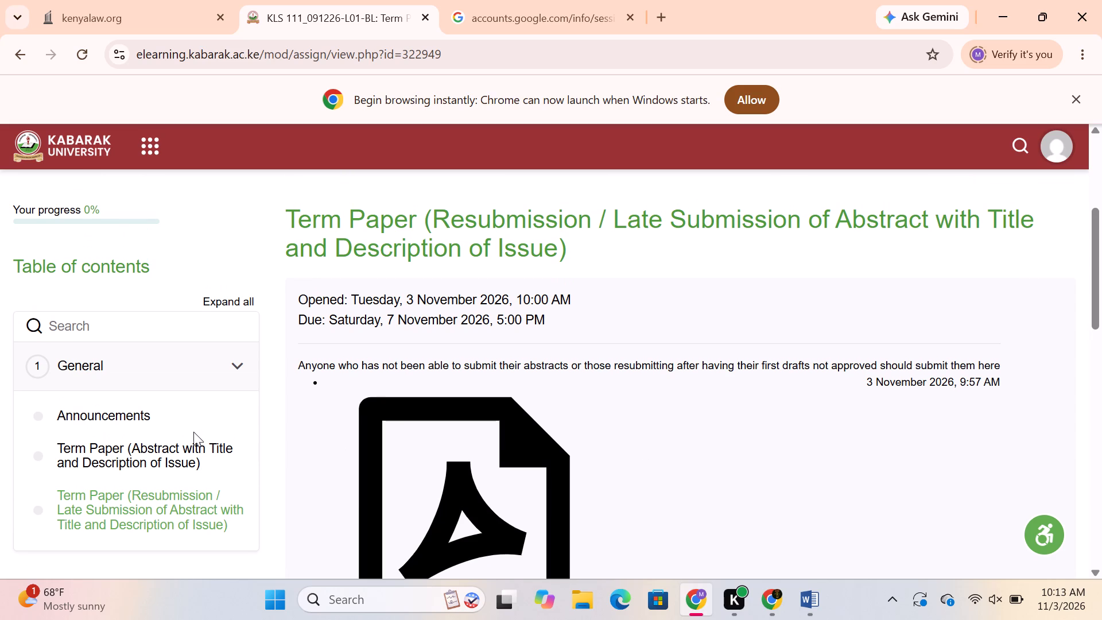
pyautogui.click(179, 446)
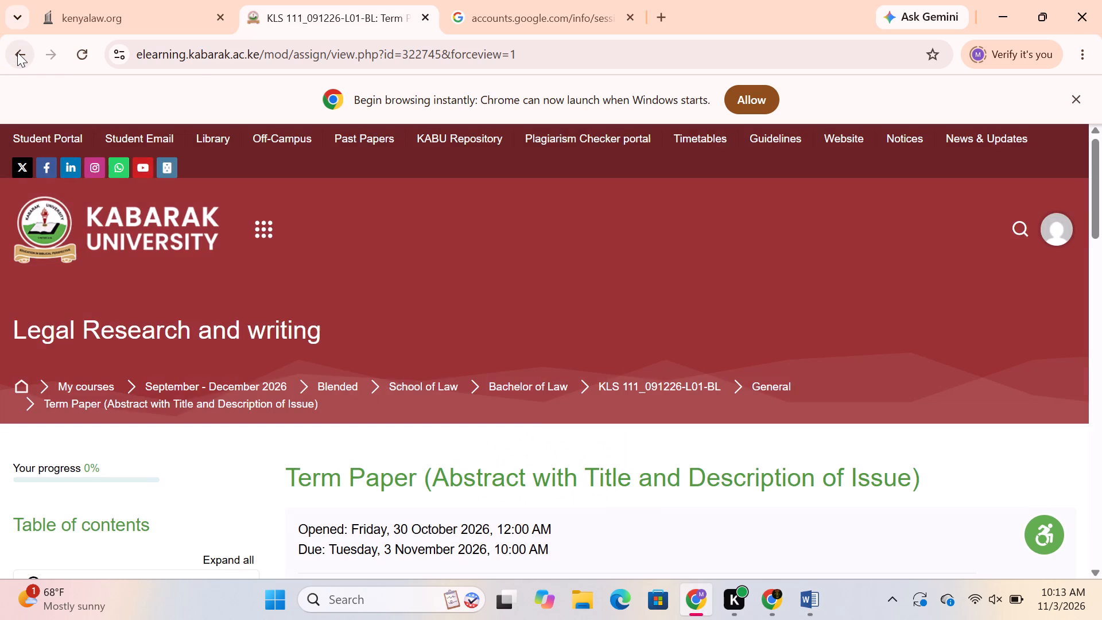
pyautogui.moveTo(1101, 218); pyautogui.dragTo(1101, 289)
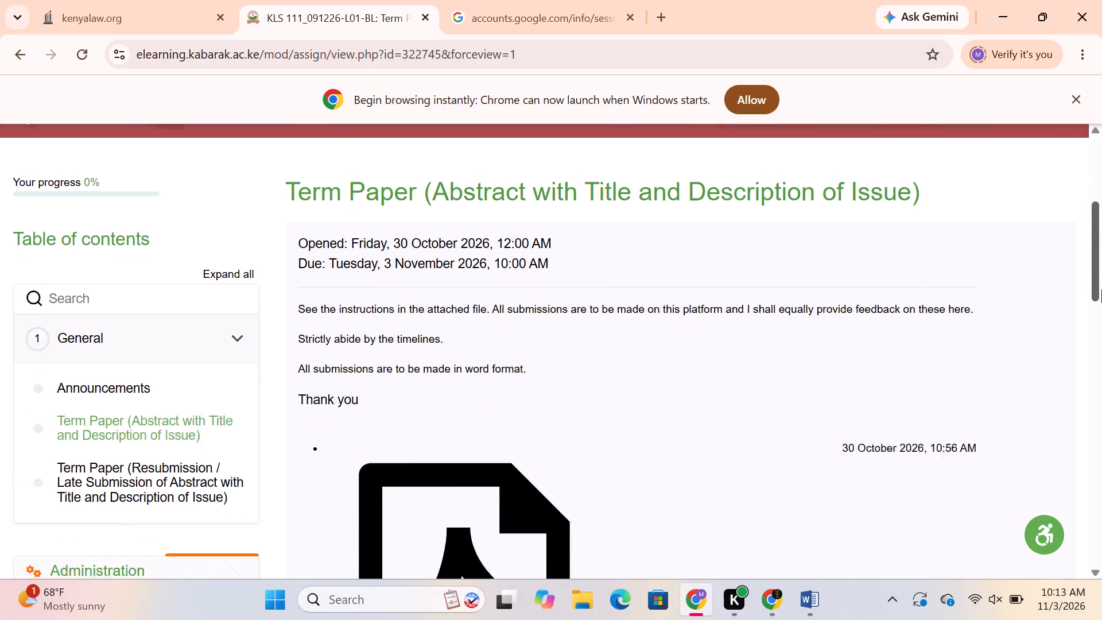
pyautogui.moveTo(1101, 289); pyautogui.dragTo(1101, 296)
pyautogui.click(182, 402)
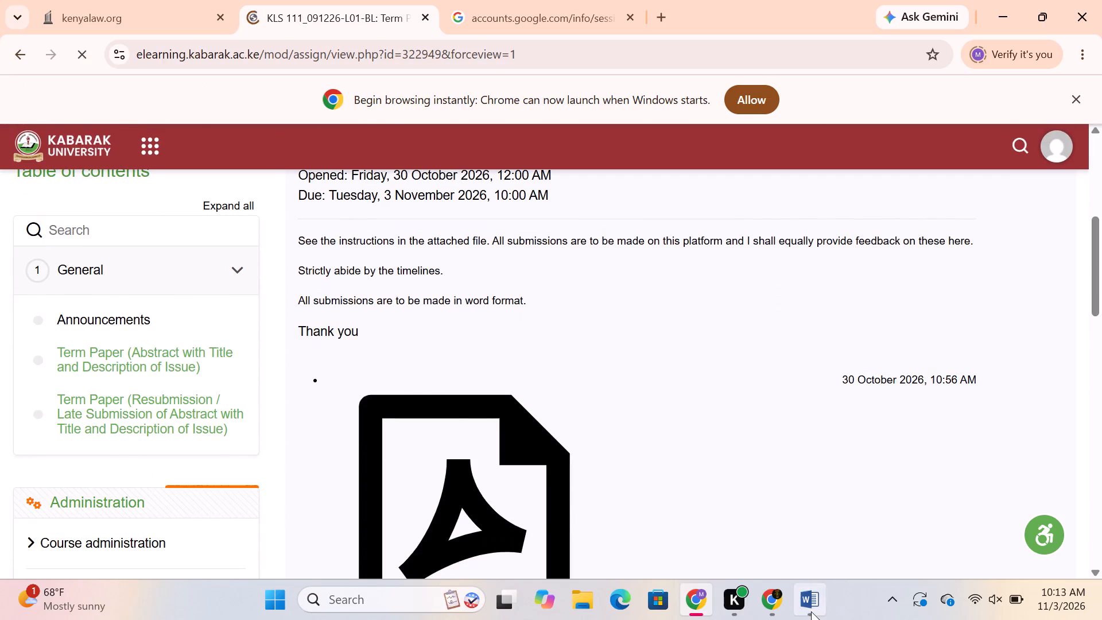
pyautogui.click(810, 611)
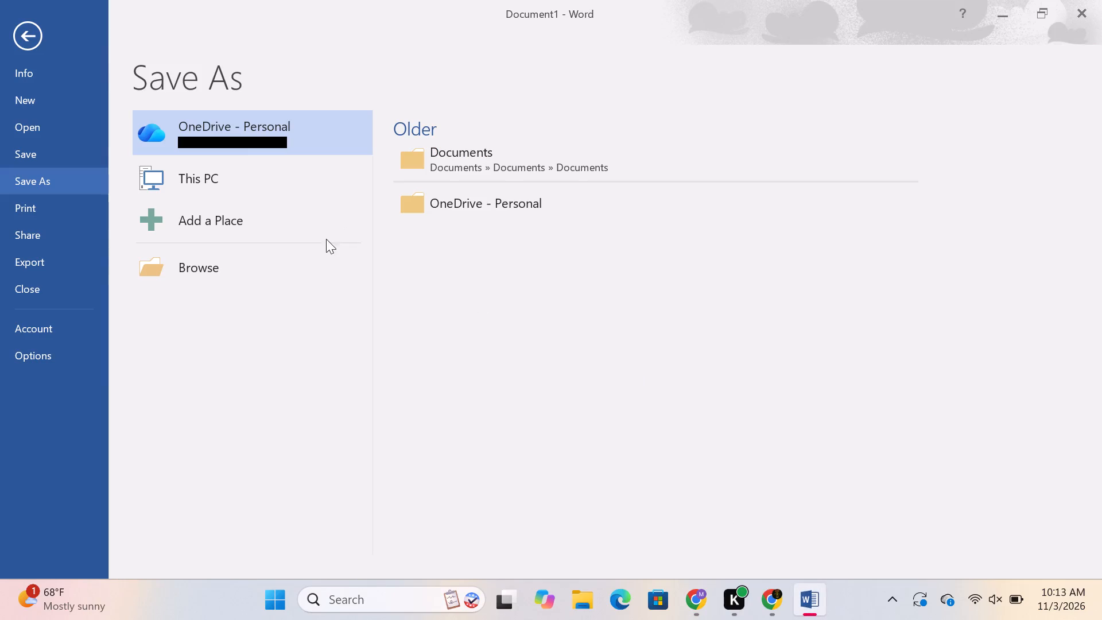
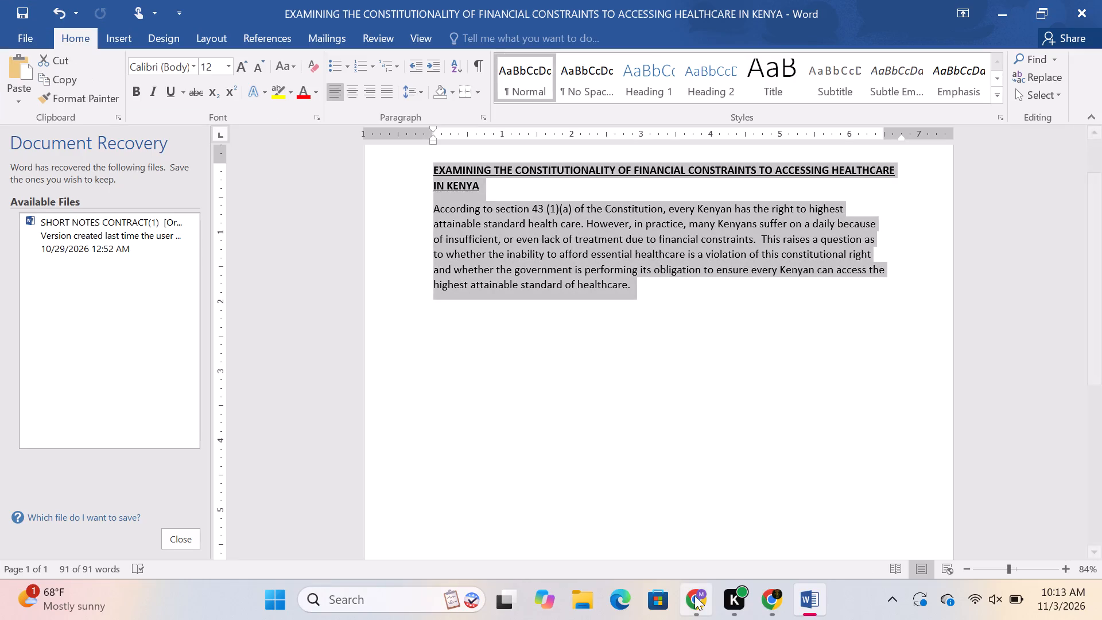
# Switch to Chrome and open the file submission form of the Term Paper resubmission assignment.
pyautogui.click(698, 606)
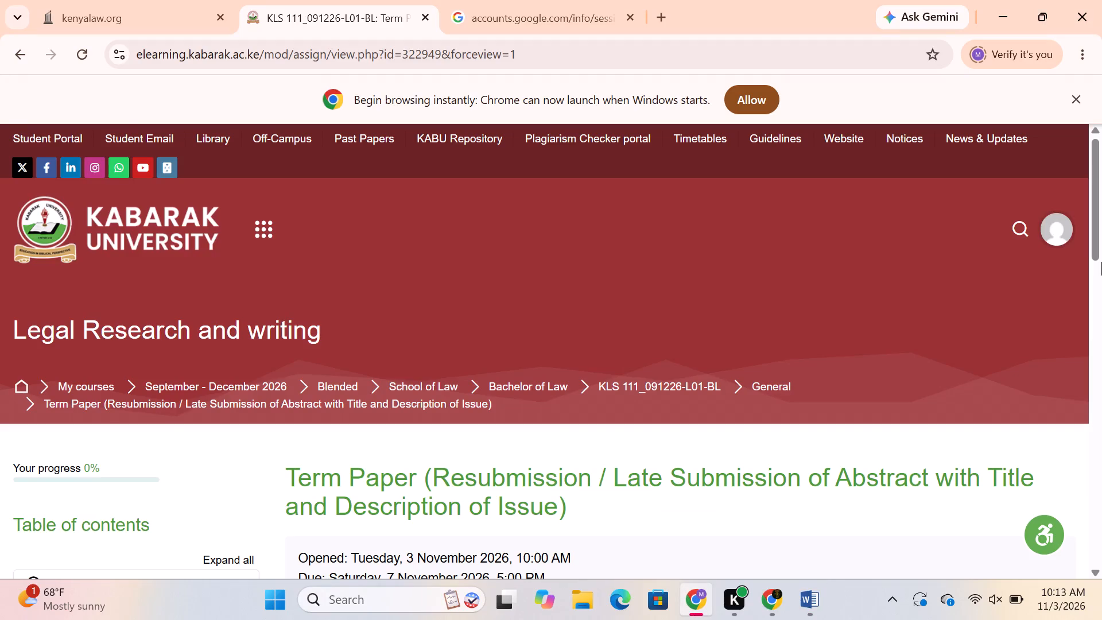
pyautogui.moveTo(1101, 162); pyautogui.dragTo(1101, 272)
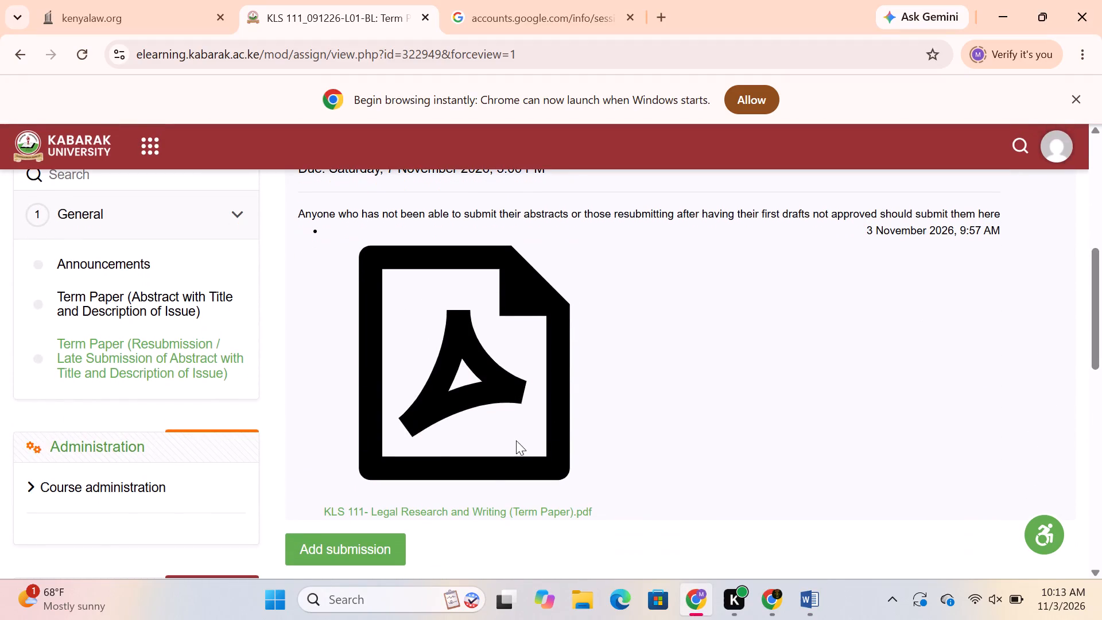
pyautogui.click(384, 547)
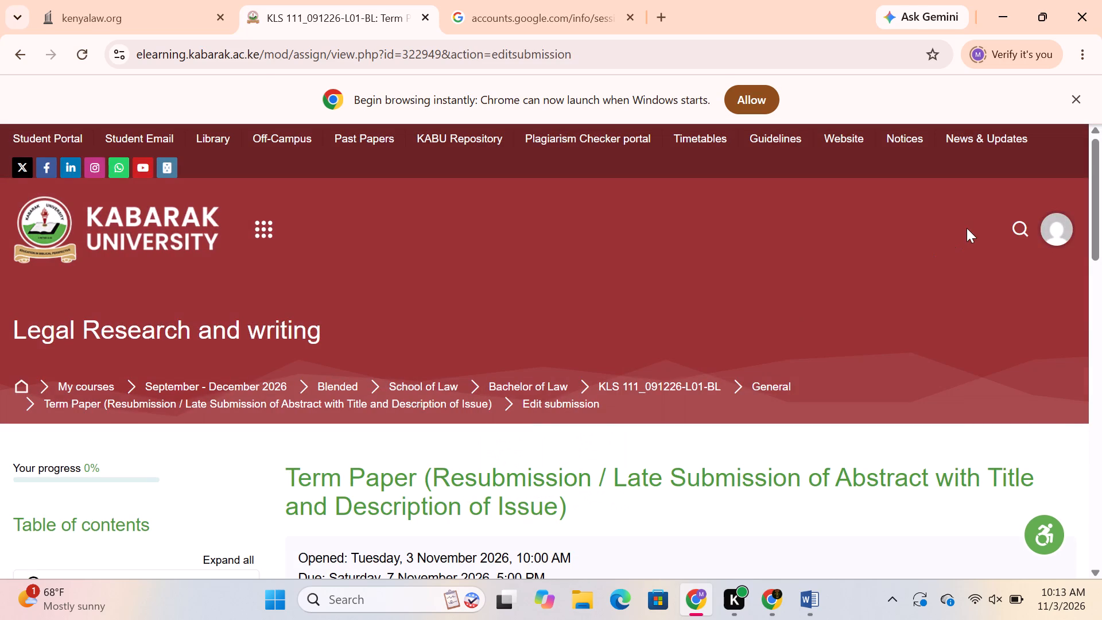
pyautogui.moveTo(1101, 171); pyautogui.dragTo(1101, 311)
pyautogui.moveTo(1101, 311); pyautogui.dragTo(1101, 370)
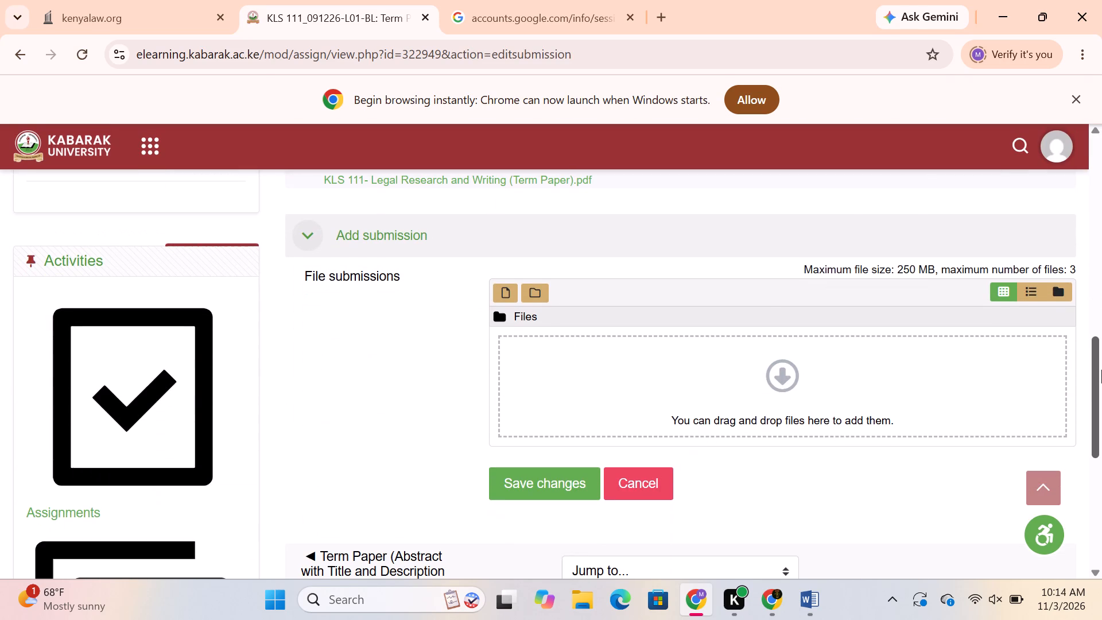
pyautogui.moveTo(1101, 370); pyautogui.dragTo(1101, 370)
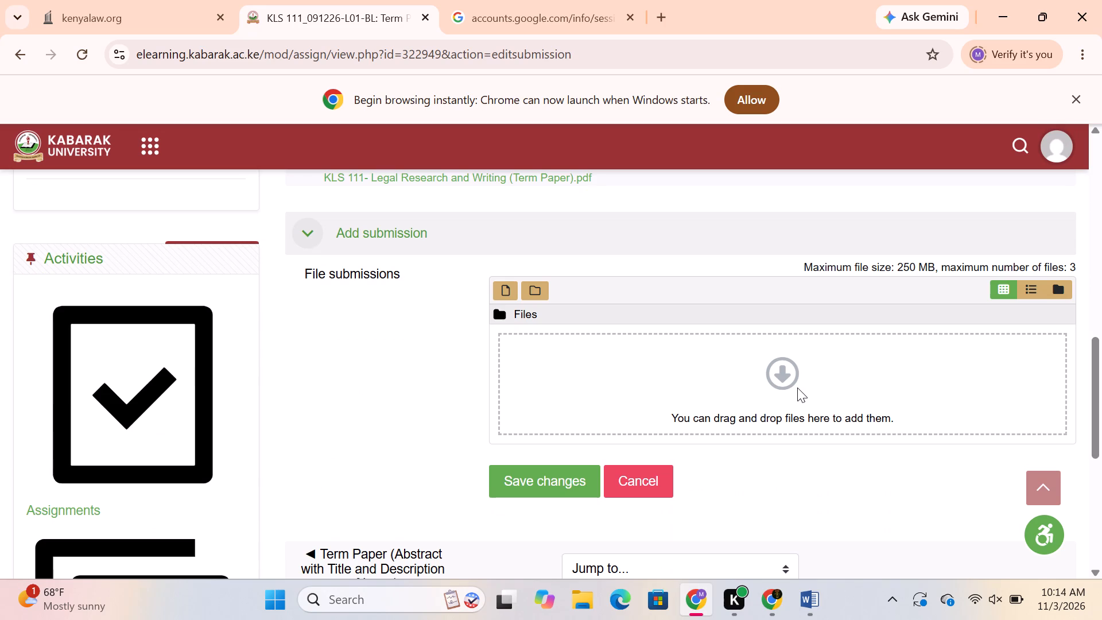
# Look through the Desktop, Downloads and Documents folders for the abstract file to upload, open File Explorer, and close the file picker.
pyautogui.click(797, 387)
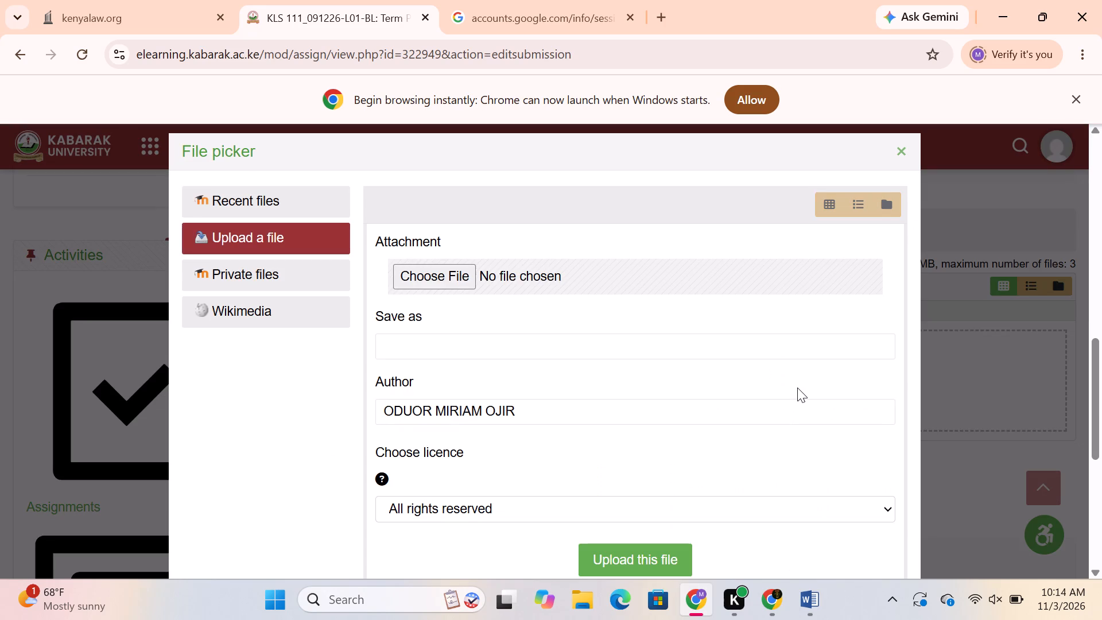
pyautogui.click(453, 280)
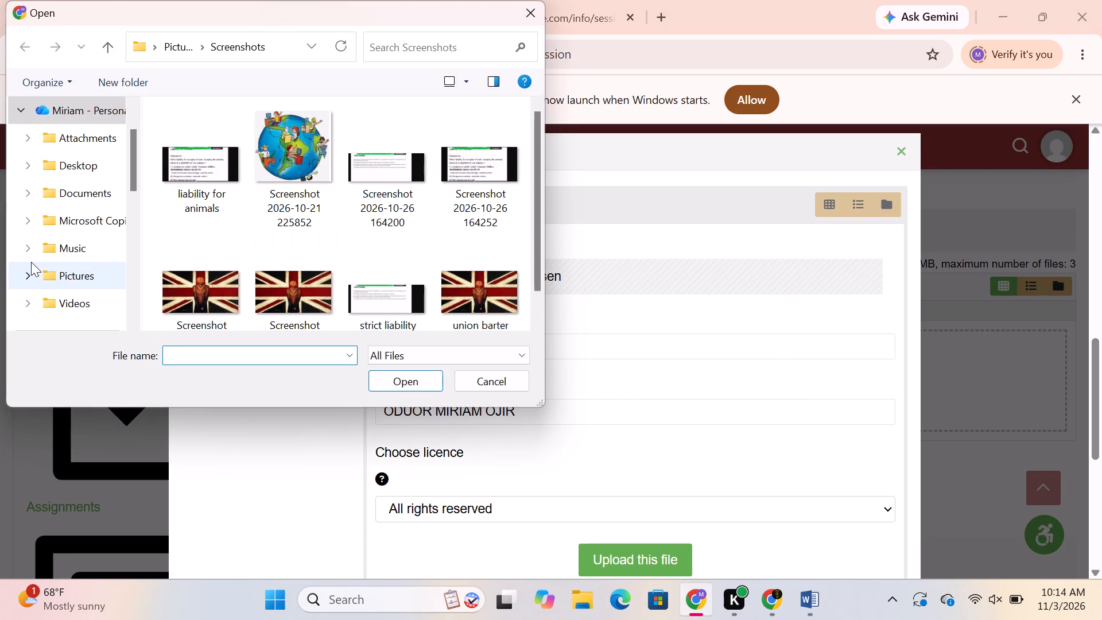
pyautogui.click(83, 157)
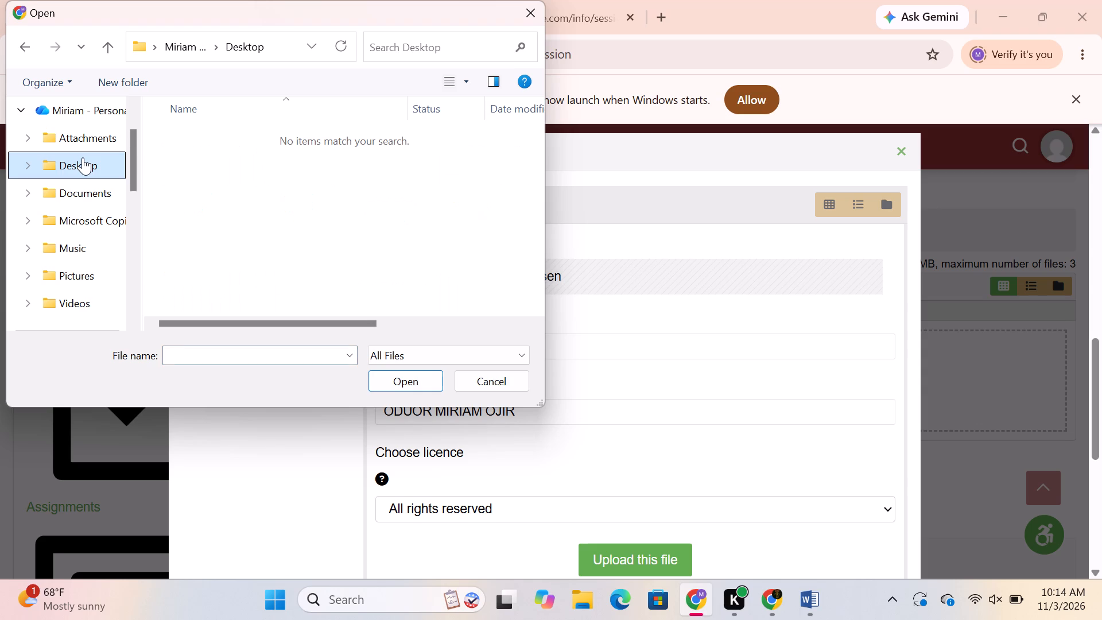
pyautogui.click(87, 192)
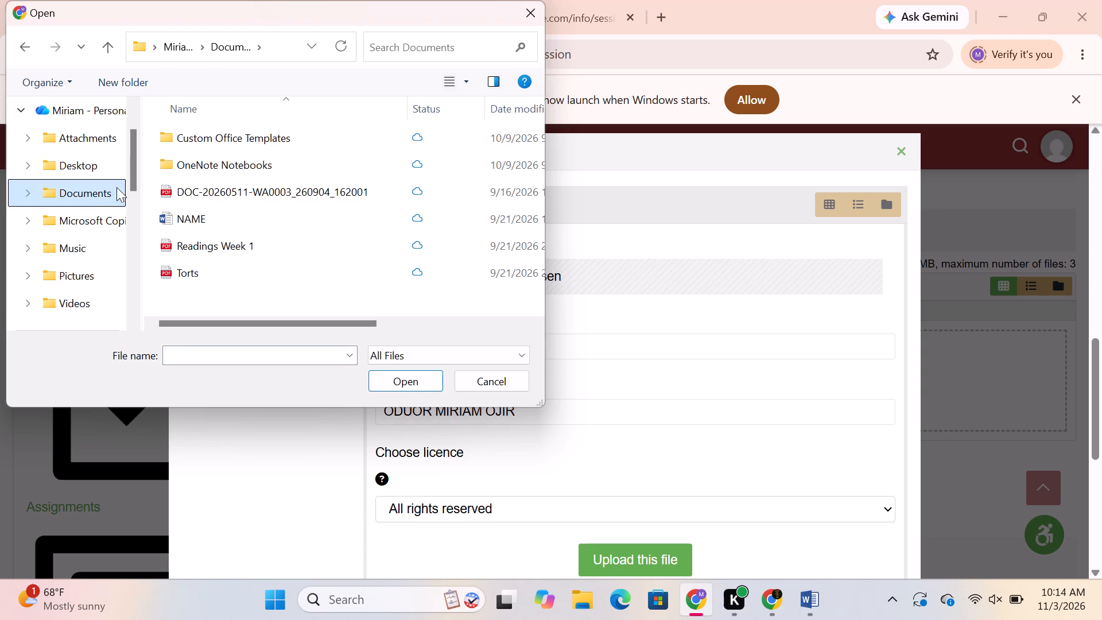
pyautogui.moveTo(137, 183); pyautogui.dragTo(136, 214)
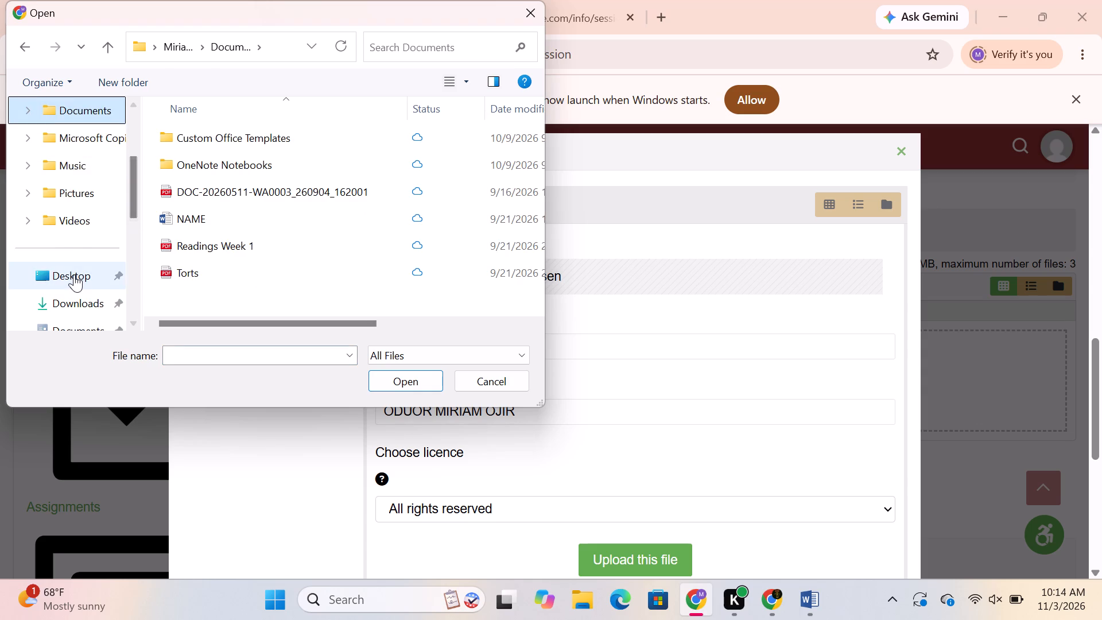
pyautogui.click(74, 274)
pyautogui.moveTo(134, 184); pyautogui.dragTo(134, 187)
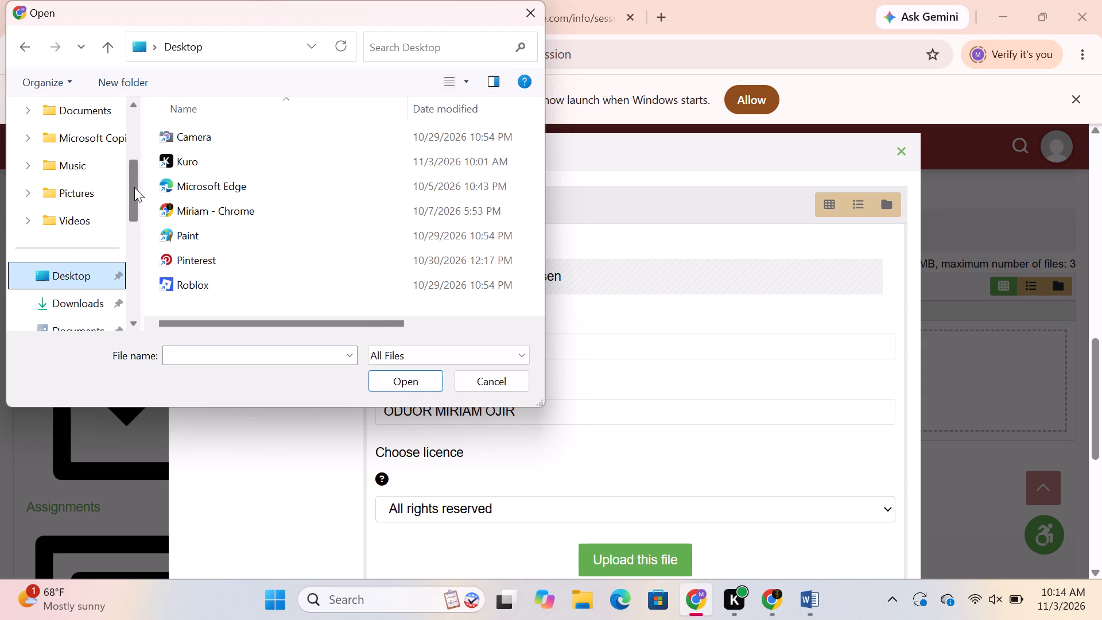
pyautogui.moveTo(134, 187); pyautogui.dragTo(134, 211)
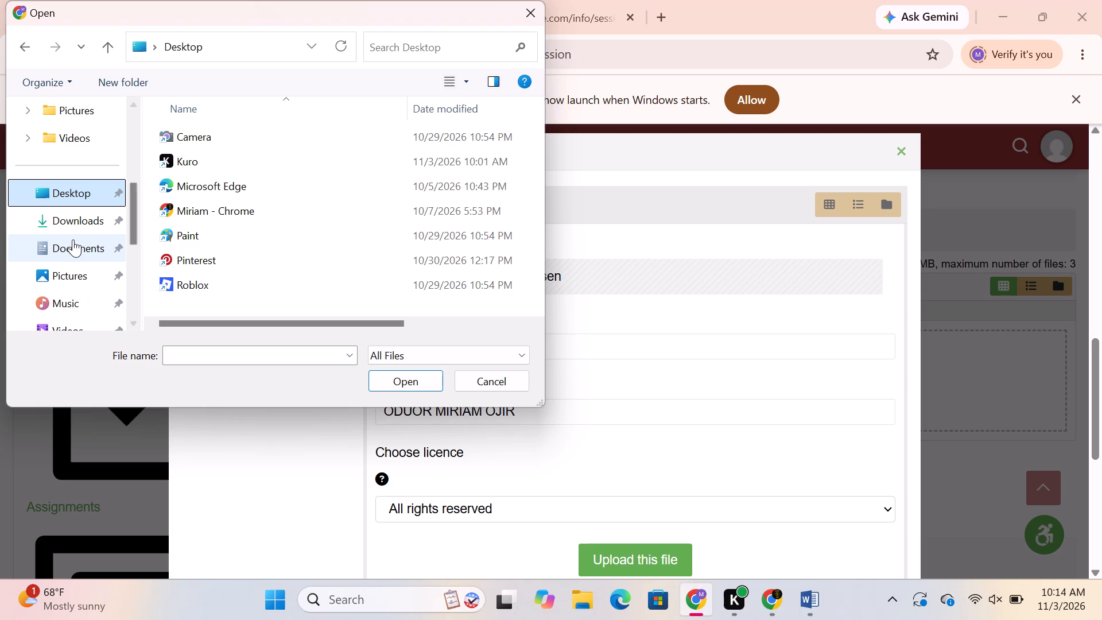
pyautogui.doubleClick(79, 222)
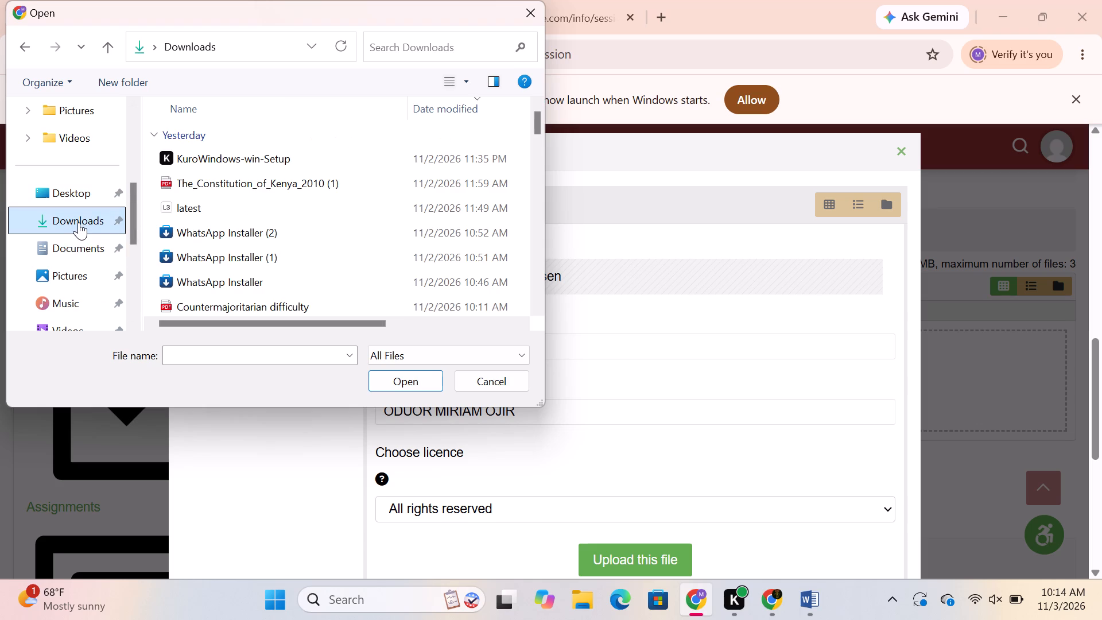
pyautogui.doubleClick(75, 248)
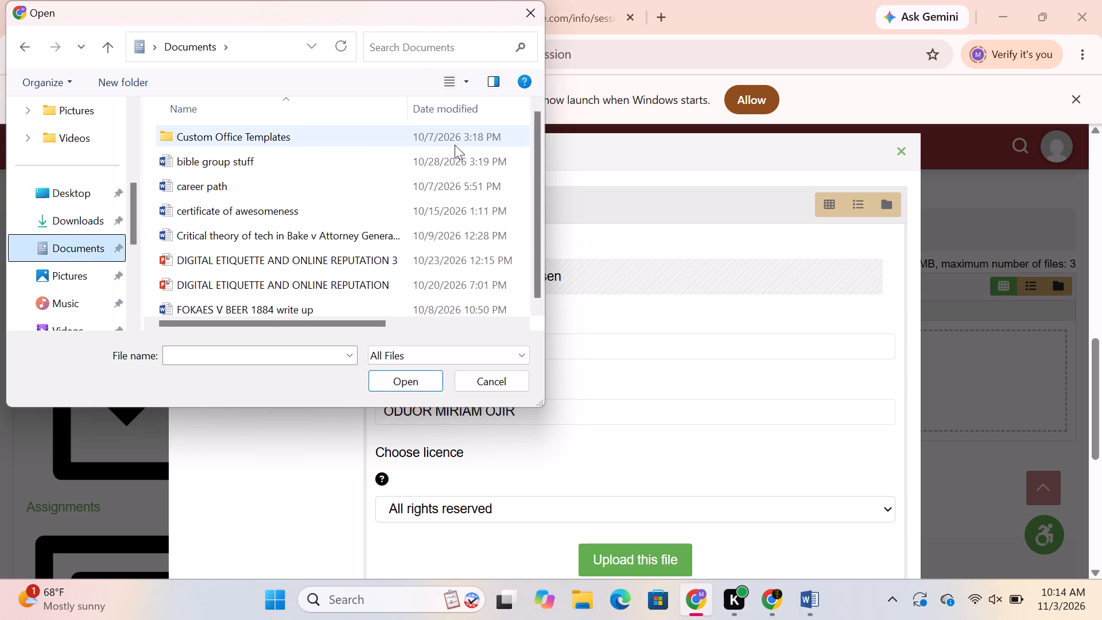
pyautogui.moveTo(536, 169); pyautogui.dragTo(540, 206)
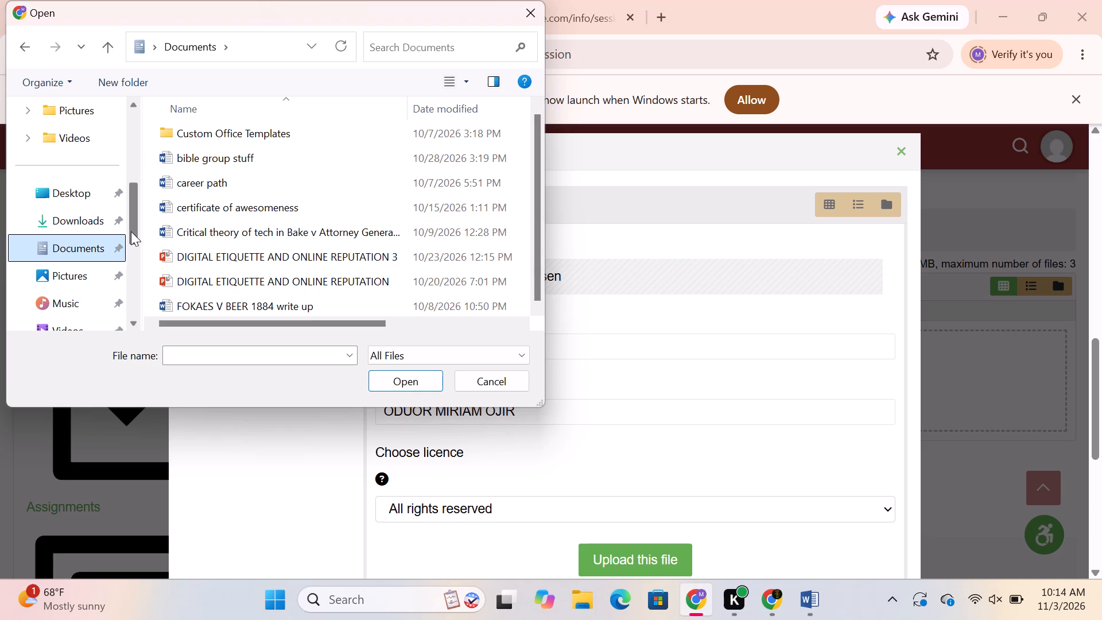
pyautogui.moveTo(536, 155); pyautogui.dragTo(534, 192)
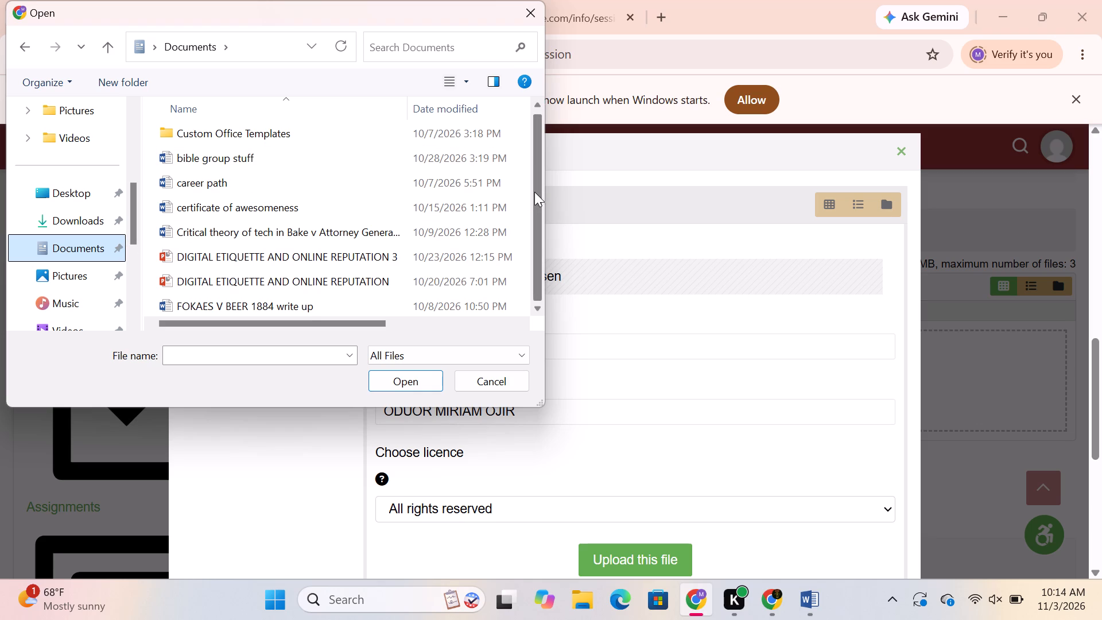
pyautogui.moveTo(534, 192); pyautogui.dragTo(534, 201)
pyautogui.click(530, 22)
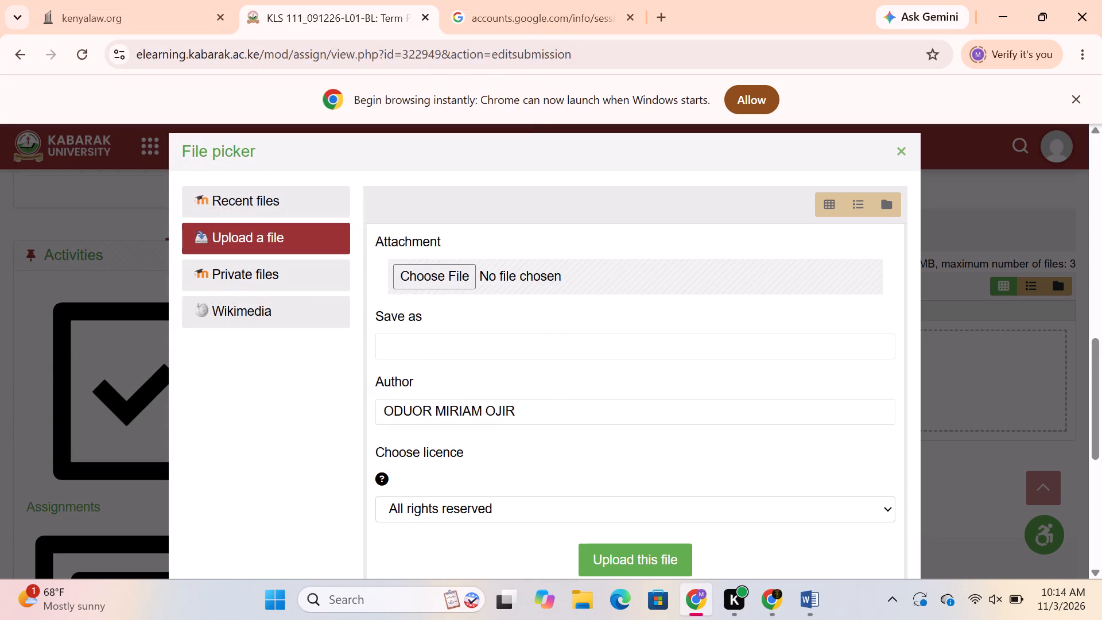
pyautogui.doubleClick(586, 595)
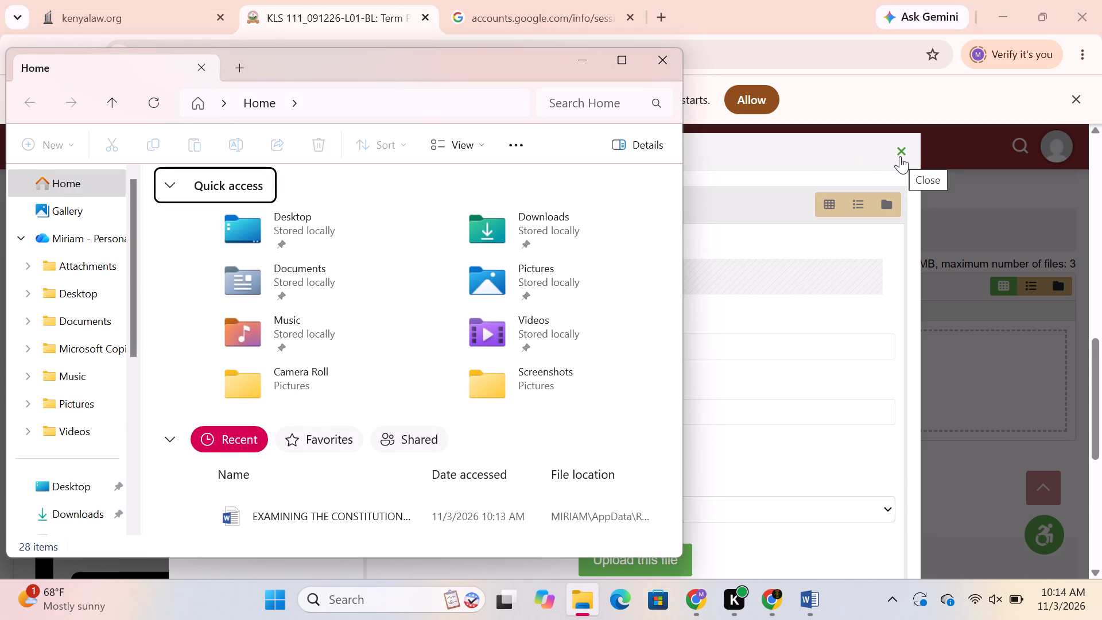
pyautogui.click(900, 156)
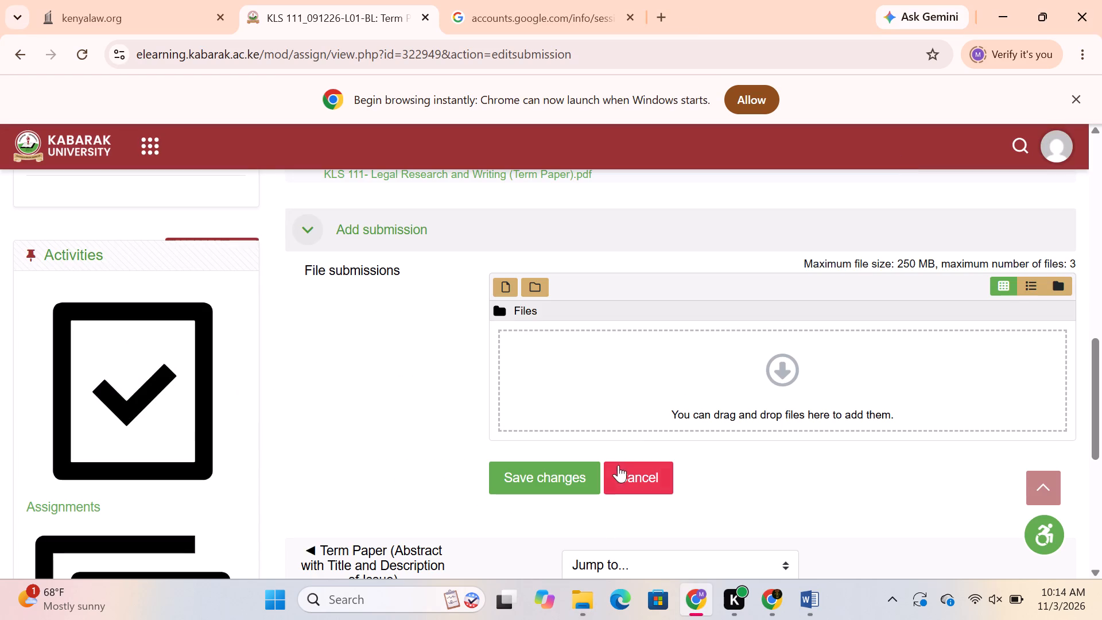
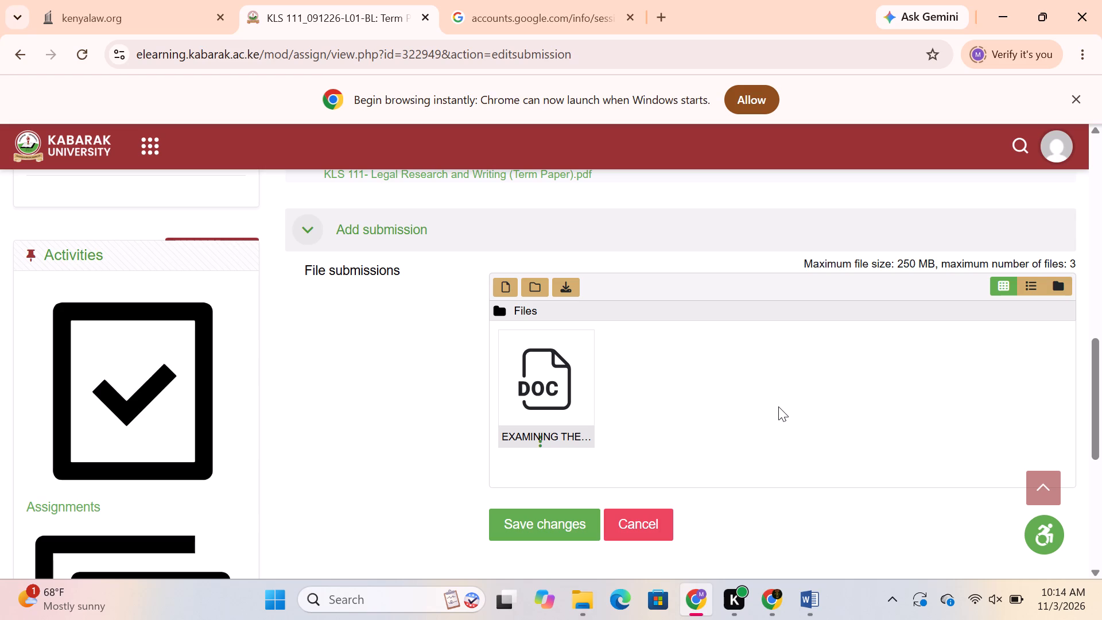
# Save the uploaded abstract document to the Term Paper resubmission as a draft submission.
pyautogui.click(563, 520)
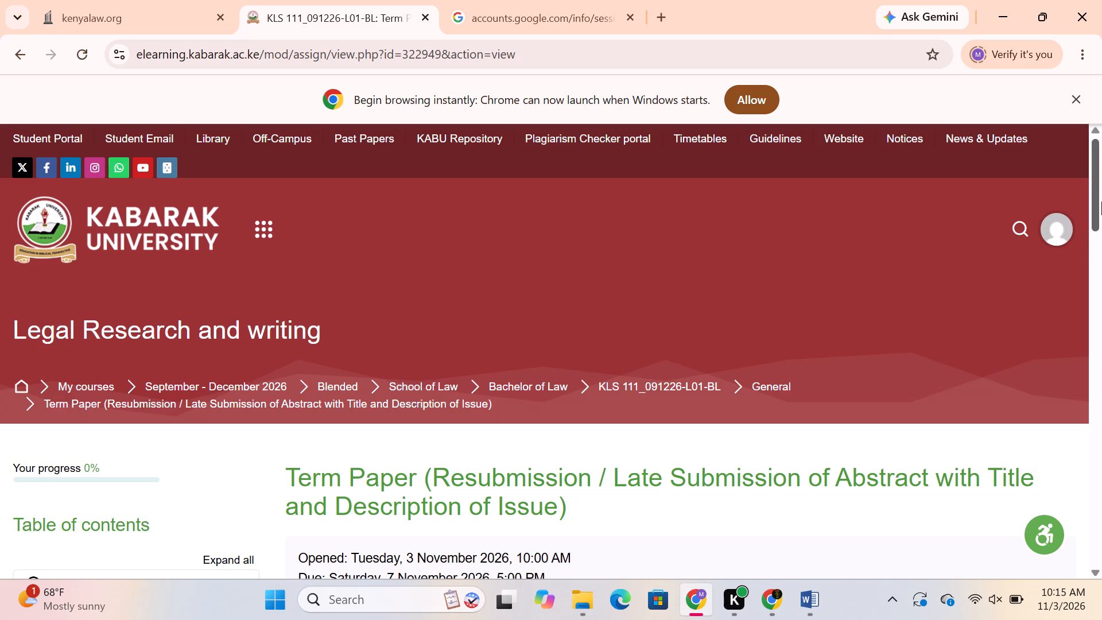
# Submit the draft Term Paper resubmission for grading, accepting the statement that the submission is own work.
pyautogui.moveTo(1101, 201); pyautogui.dragTo(1101, 306)
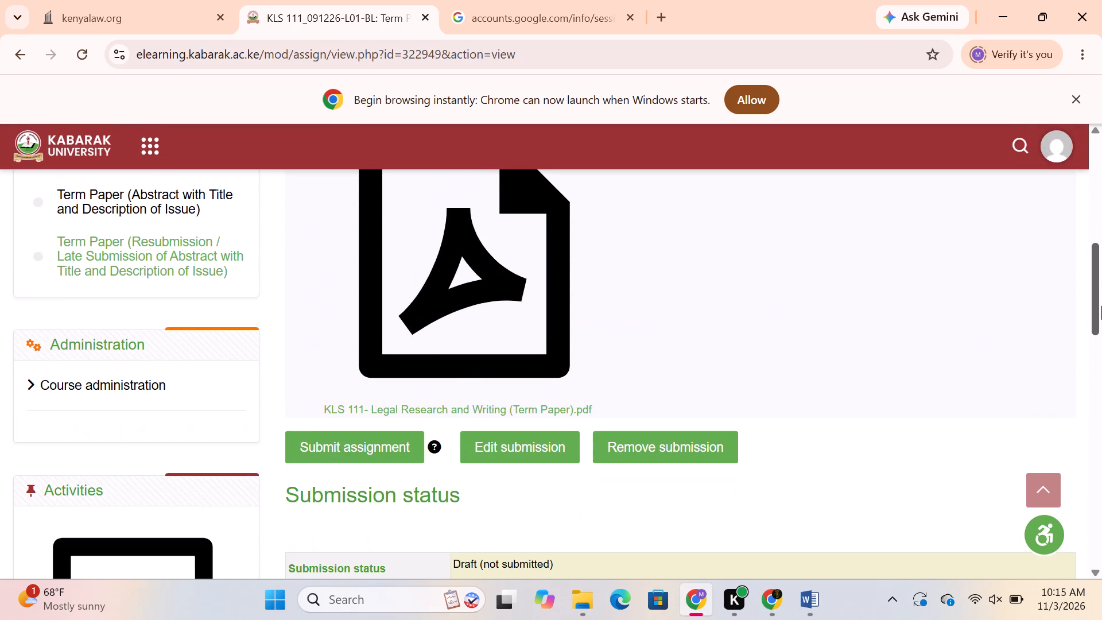
pyautogui.moveTo(1101, 306); pyautogui.dragTo(1101, 285)
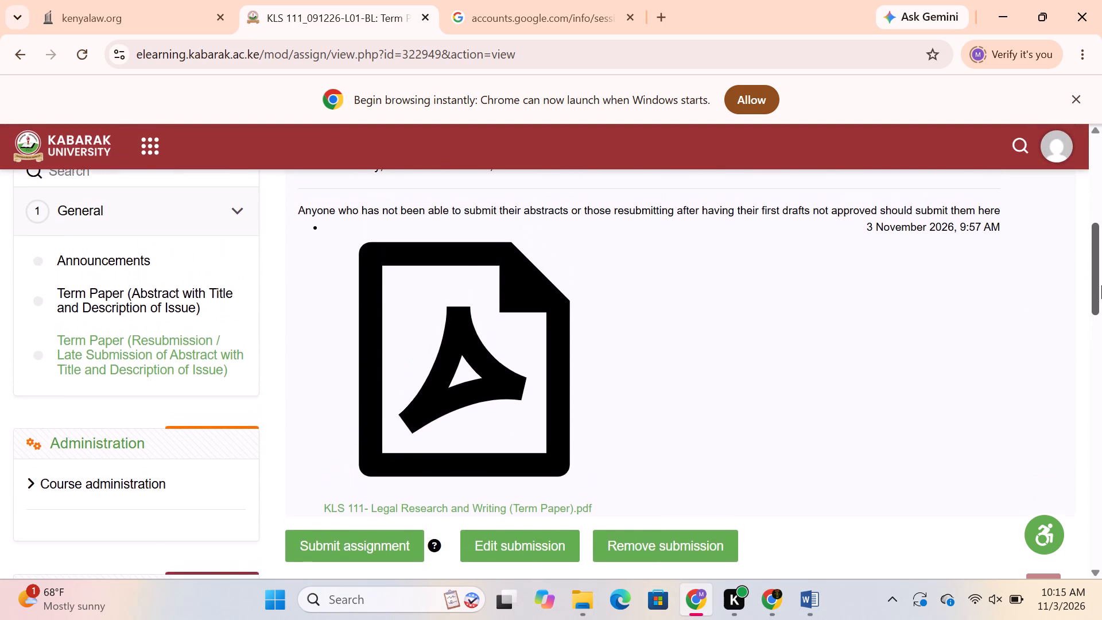
pyautogui.moveTo(1101, 285); pyautogui.dragTo(1101, 283)
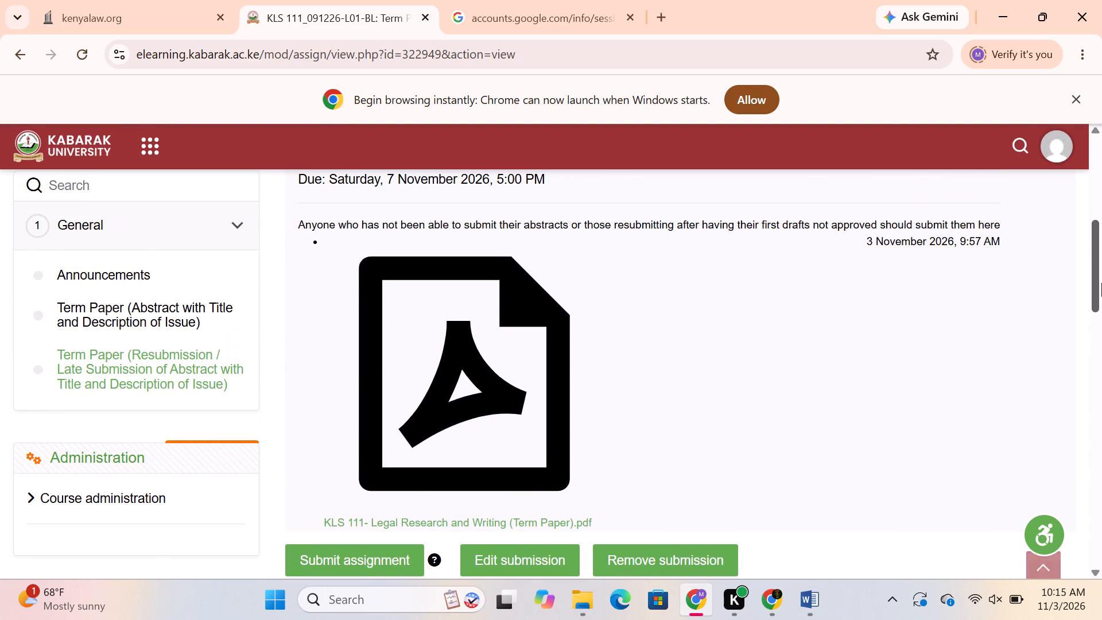
pyautogui.moveTo(1101, 283); pyautogui.dragTo(1094, 338)
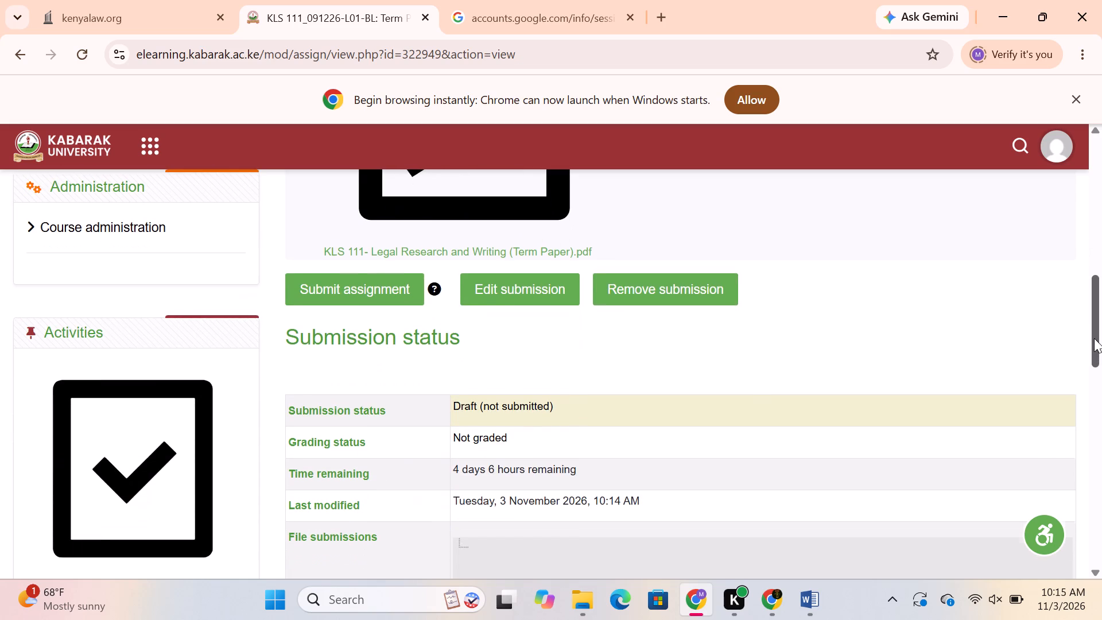
pyautogui.moveTo(1094, 338); pyautogui.dragTo(1074, 441)
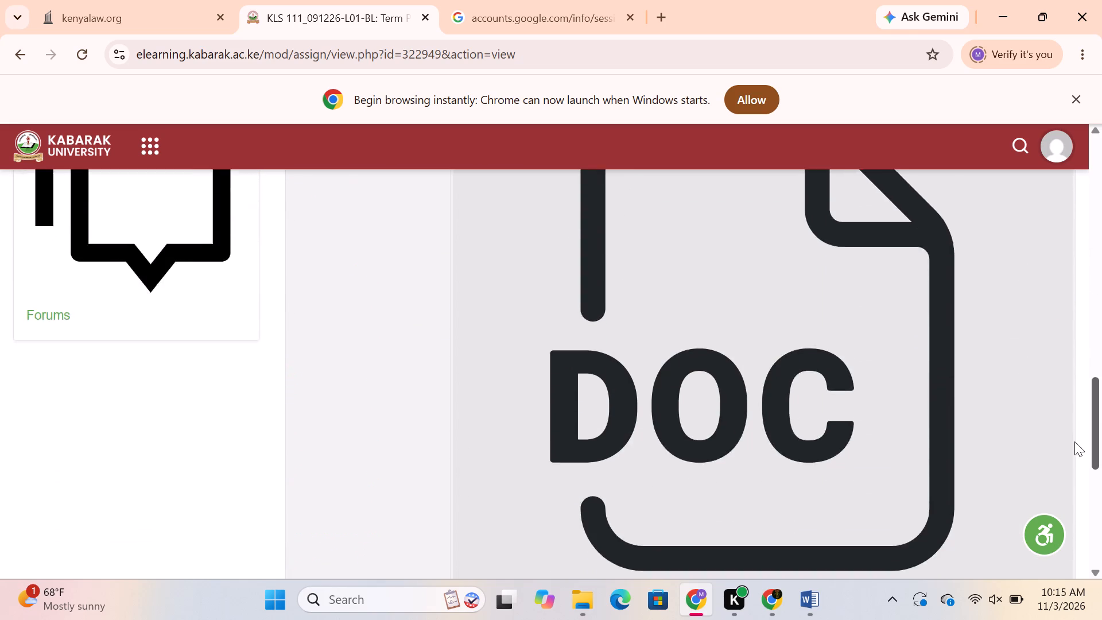
pyautogui.moveTo(1074, 441); pyautogui.dragTo(1082, 426)
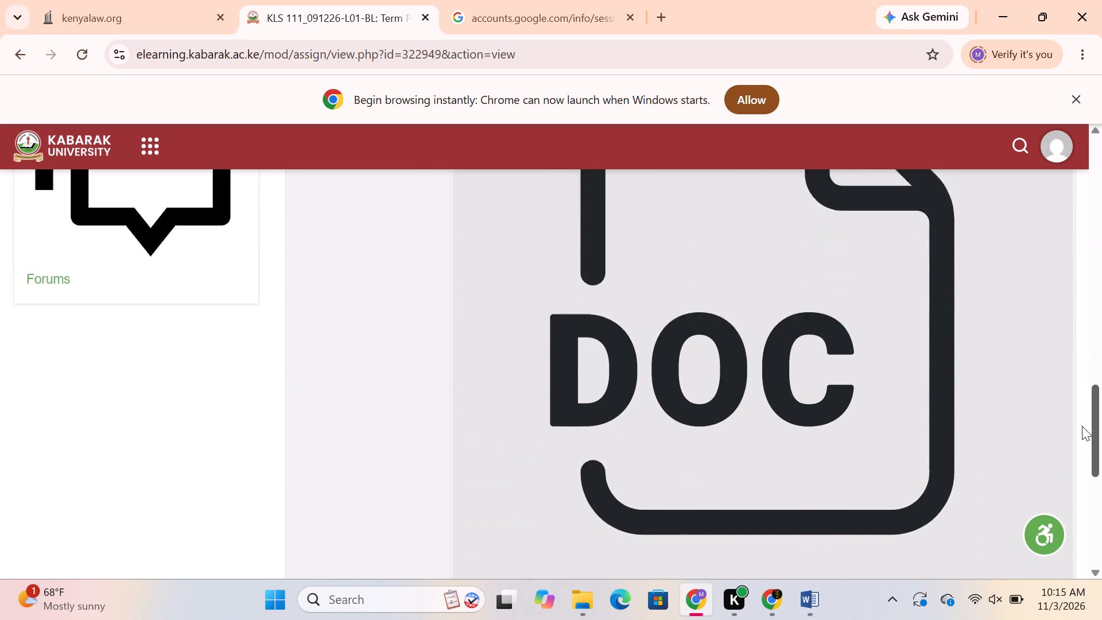
pyautogui.moveTo(1082, 426); pyautogui.dragTo(1097, 346)
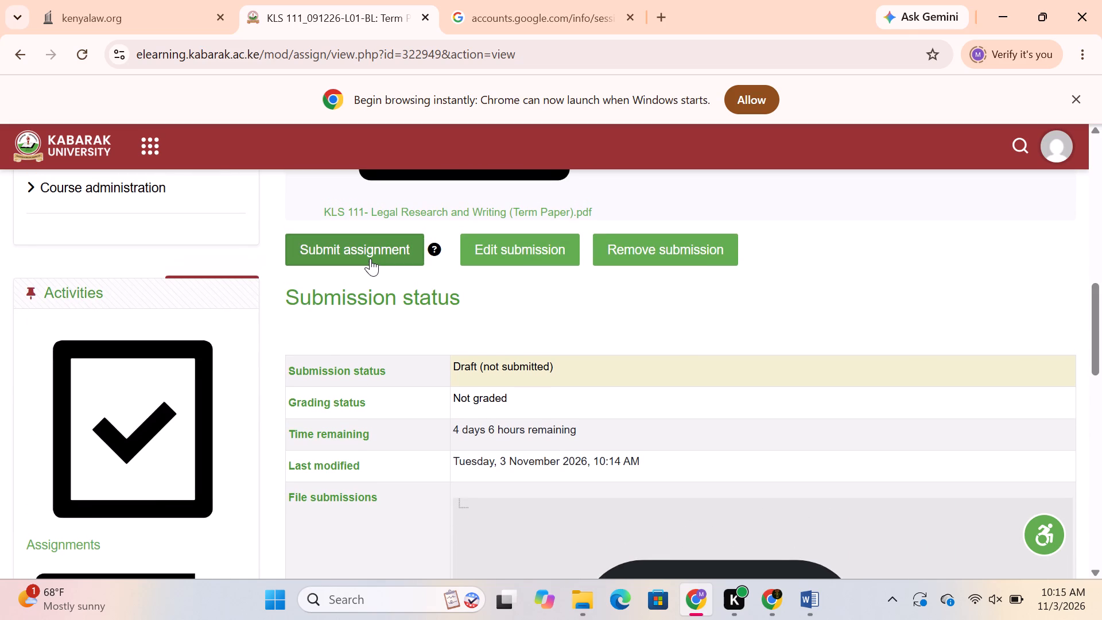
pyautogui.click(370, 258)
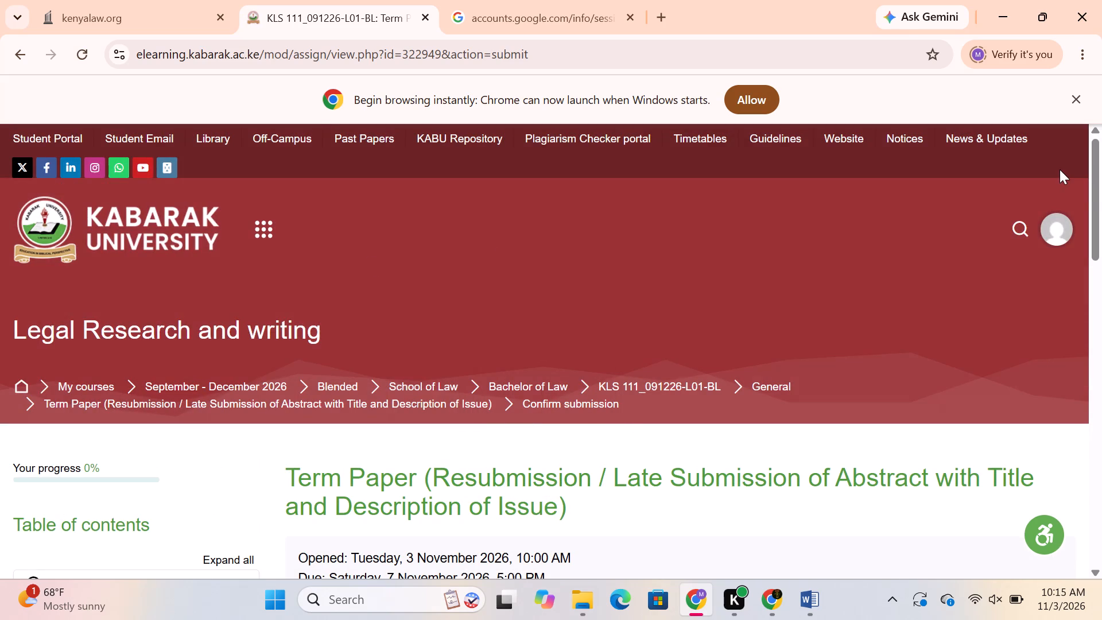
pyautogui.moveTo(1101, 191); pyautogui.dragTo(1101, 311)
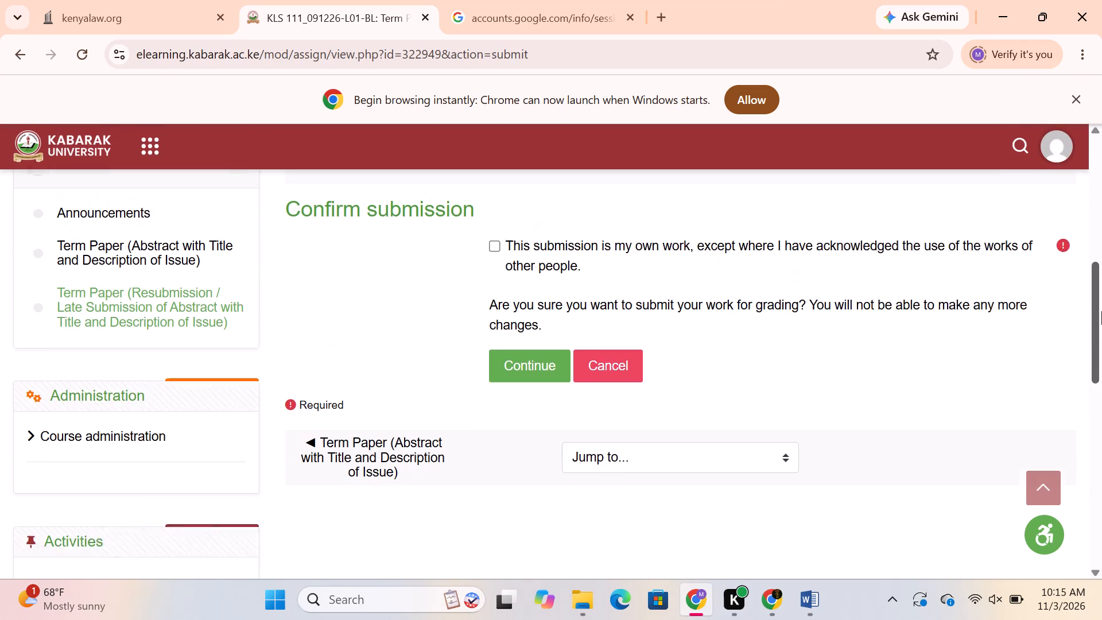
pyautogui.moveTo(1101, 311); pyautogui.dragTo(1101, 303)
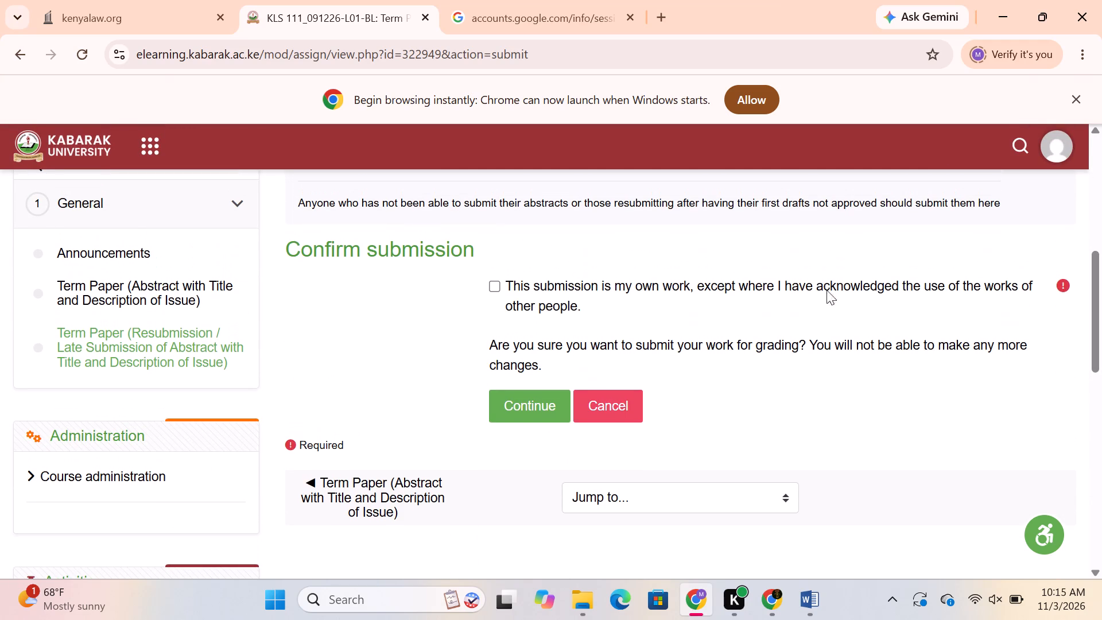
pyautogui.click(498, 286)
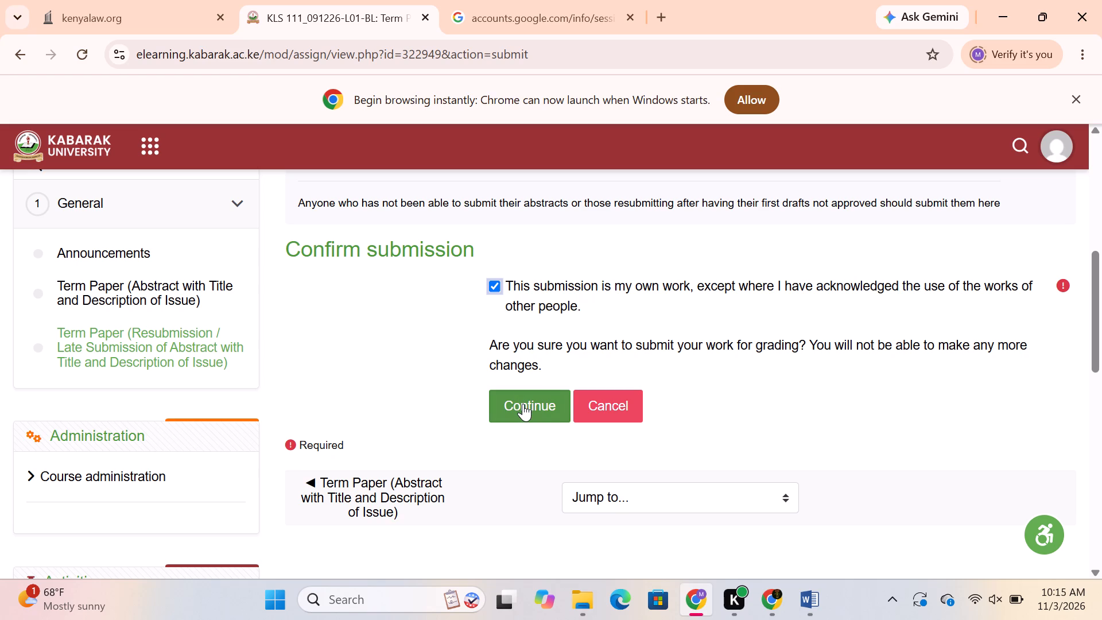
pyautogui.click(1101, 280)
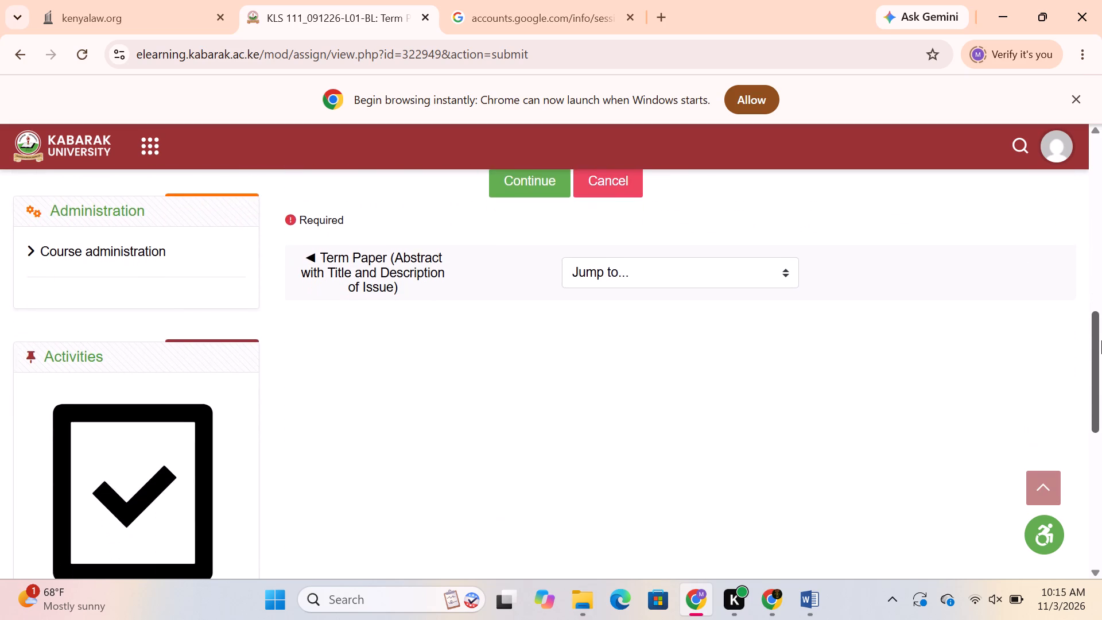
pyautogui.click(551, 414)
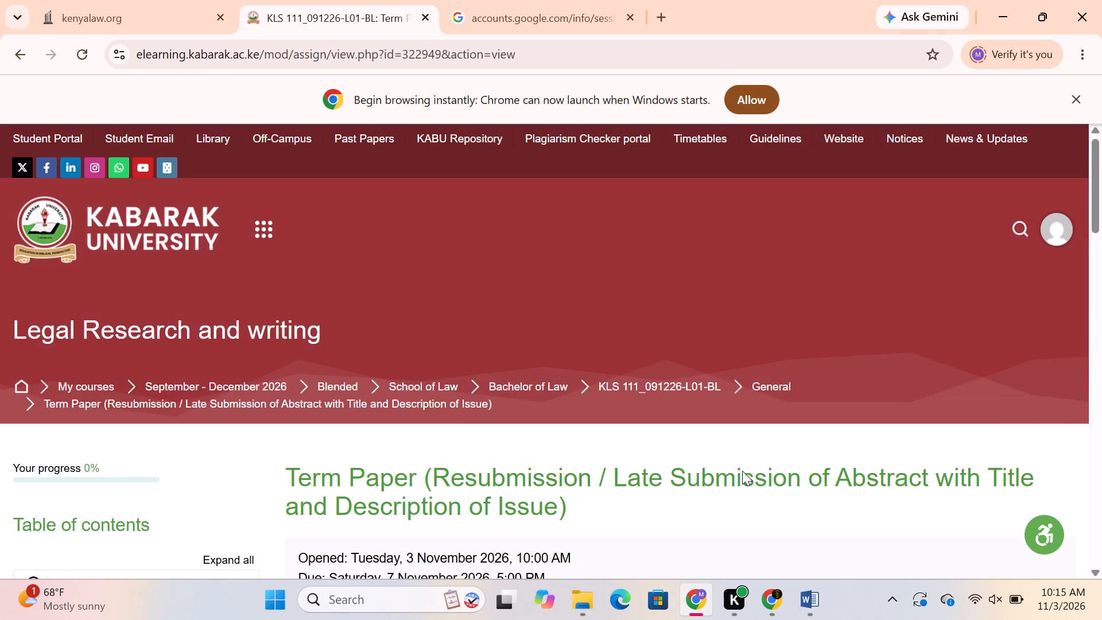
# Check the submission status table of the submitted Term Paper resubmission.
pyautogui.moveTo(1101, 215); pyautogui.dragTo(1101, 259)
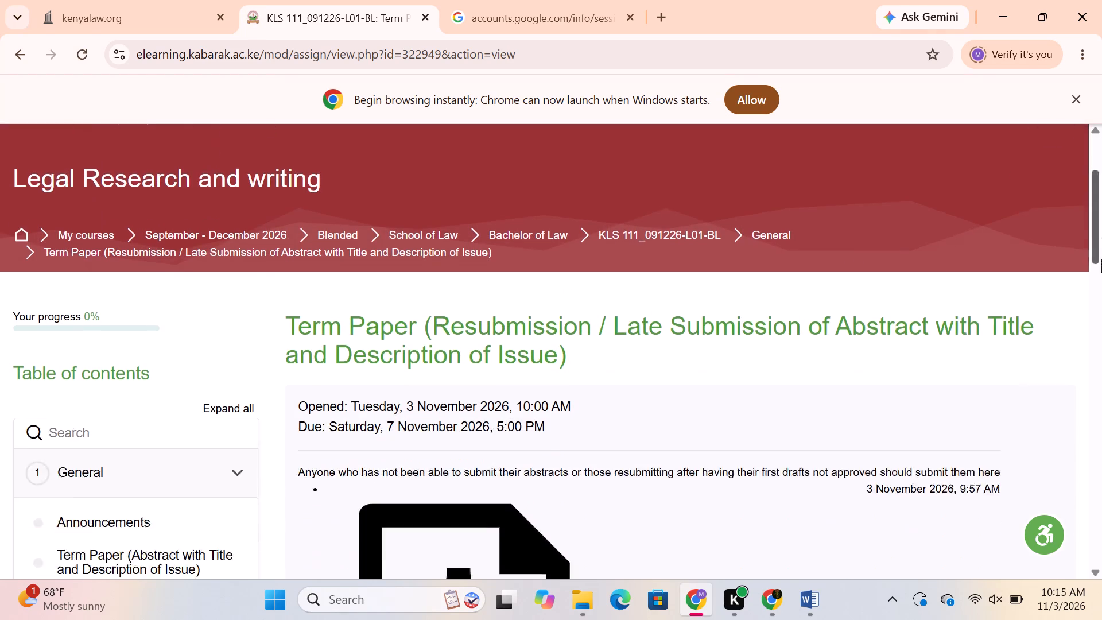
pyautogui.moveTo(1101, 259); pyautogui.dragTo(1101, 354)
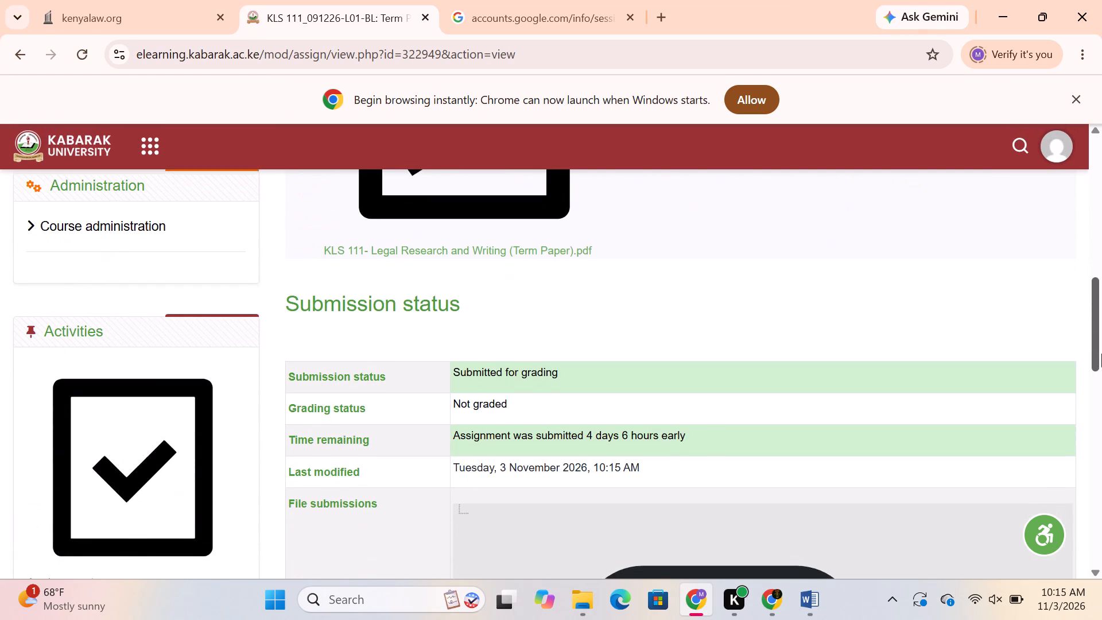
pyautogui.moveTo(1101, 354); pyautogui.dragTo(1101, 413)
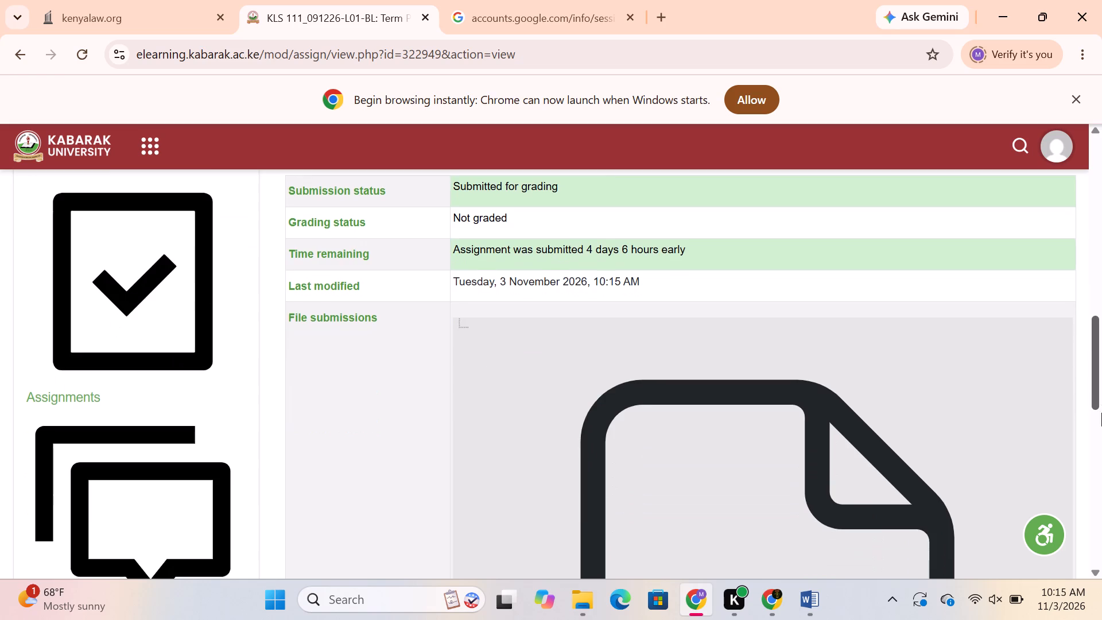
pyautogui.moveTo(1101, 413); pyautogui.dragTo(1101, 273)
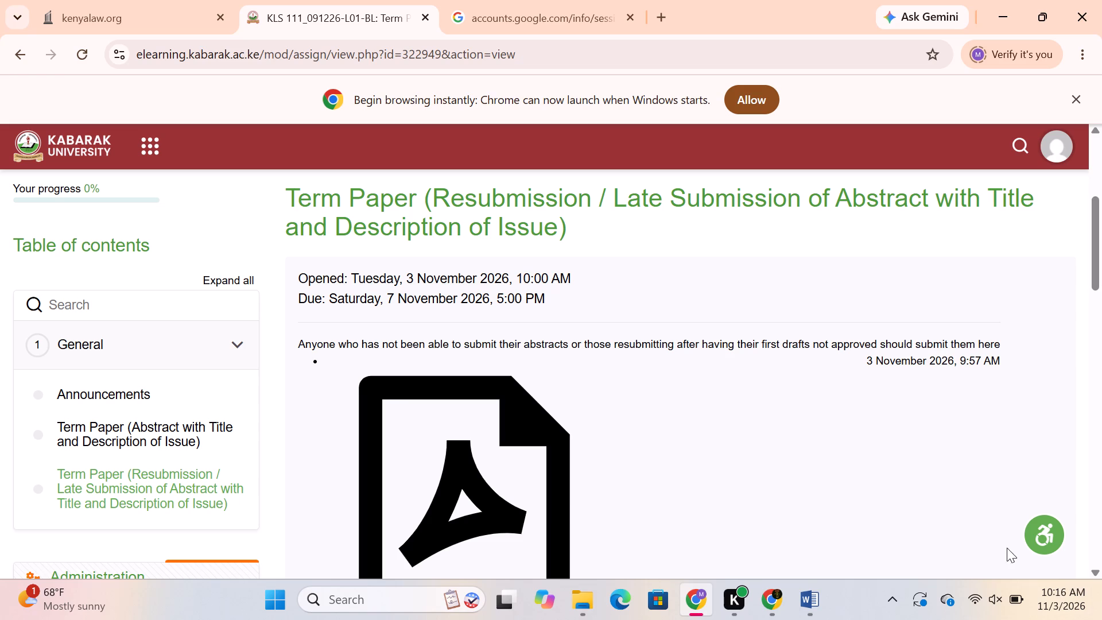
# Download and open the attached KLS 111- Legal Research and Writing (Term Paper).pdf, review its stages and timelines, and close it.
pyautogui.moveTo(1101, 236); pyautogui.dragTo(1096, 267)
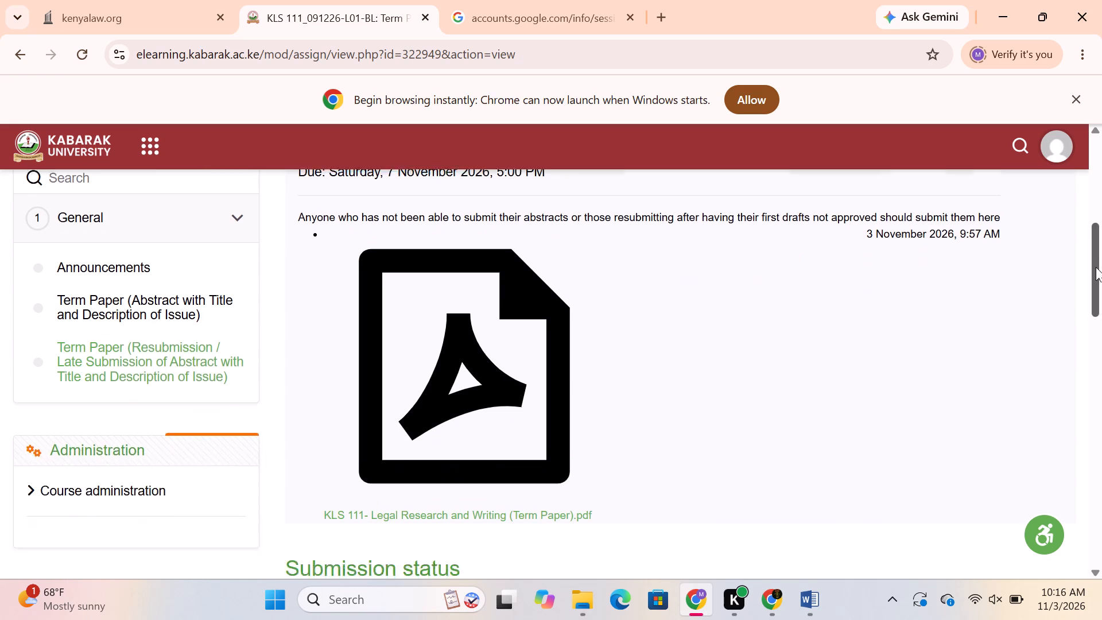
pyautogui.moveTo(1096, 267); pyautogui.dragTo(1095, 276)
pyautogui.click(521, 446)
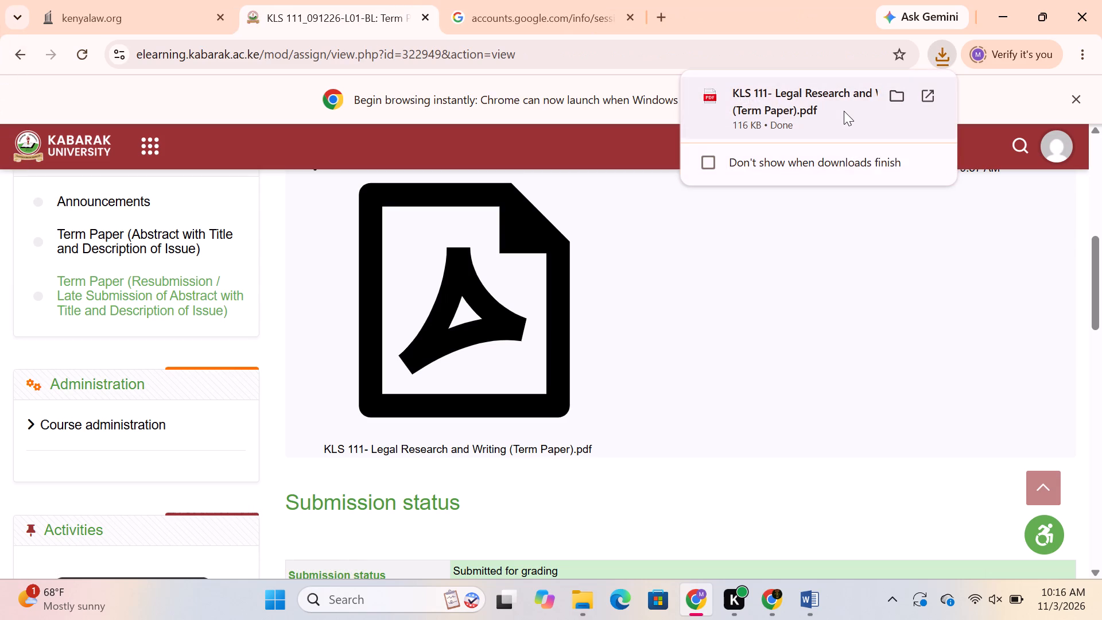
pyautogui.click(844, 111)
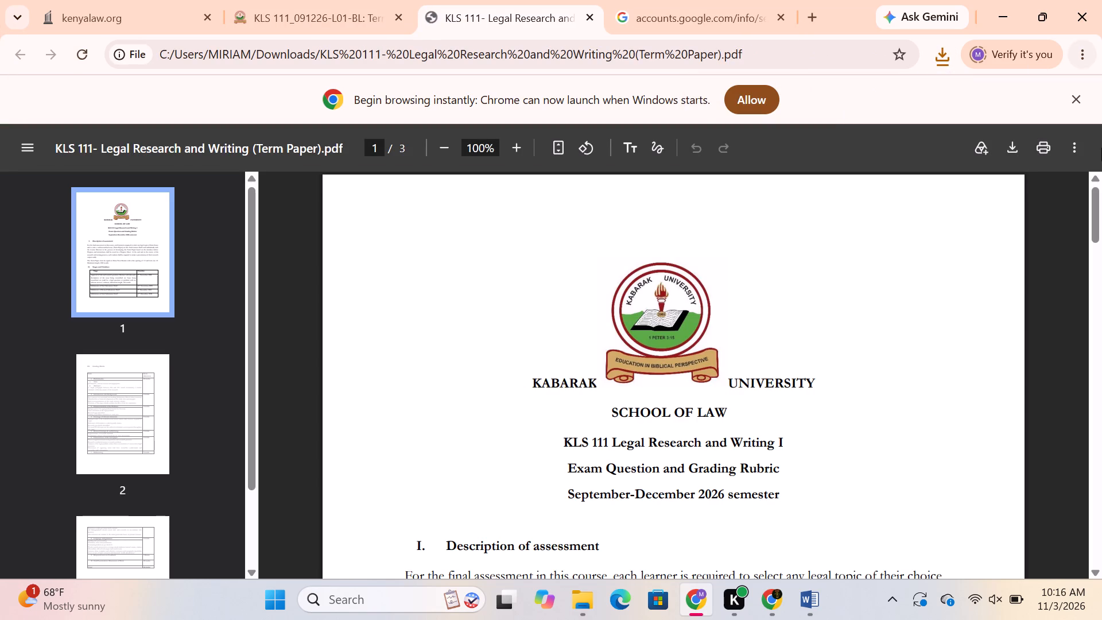
pyautogui.moveTo(1099, 208); pyautogui.dragTo(1093, 270)
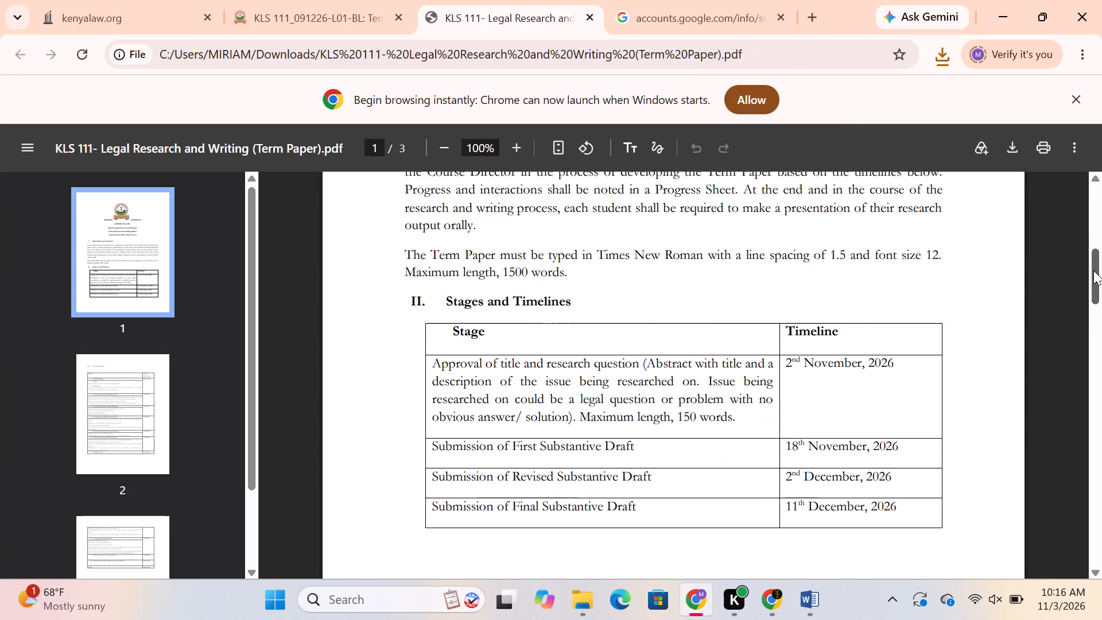
pyautogui.moveTo(1093, 270); pyautogui.dragTo(1098, 161)
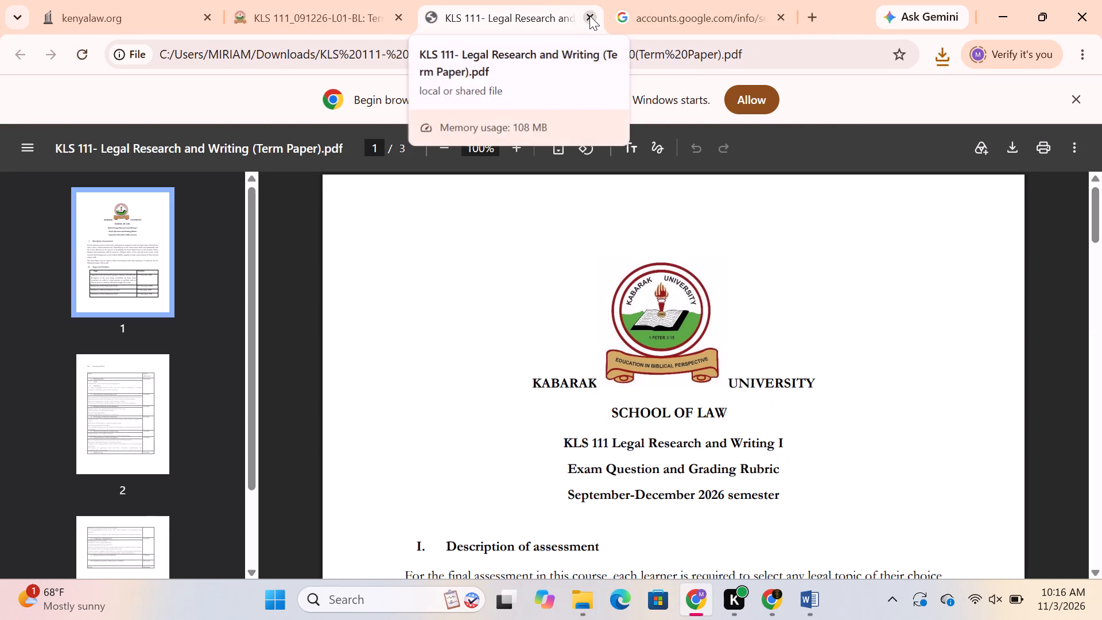
pyautogui.click(589, 15)
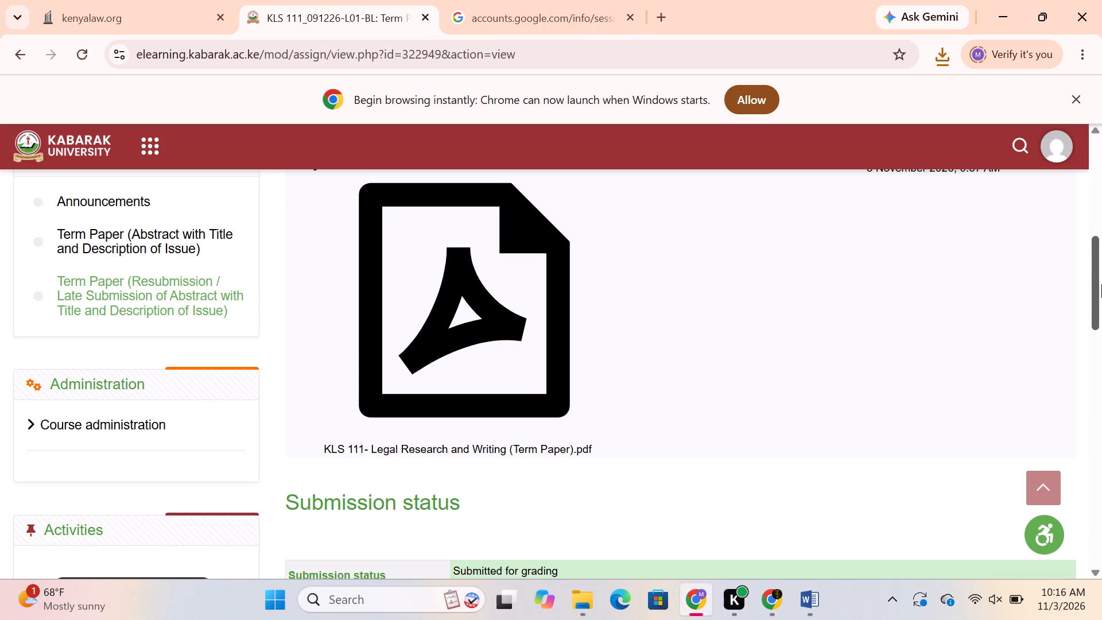
# Download the submitted healthcare abstract .docx from the assignment's file submissions and open the downloaded copy in Word to check it.
pyautogui.moveTo(1101, 284); pyautogui.dragTo(1099, 360)
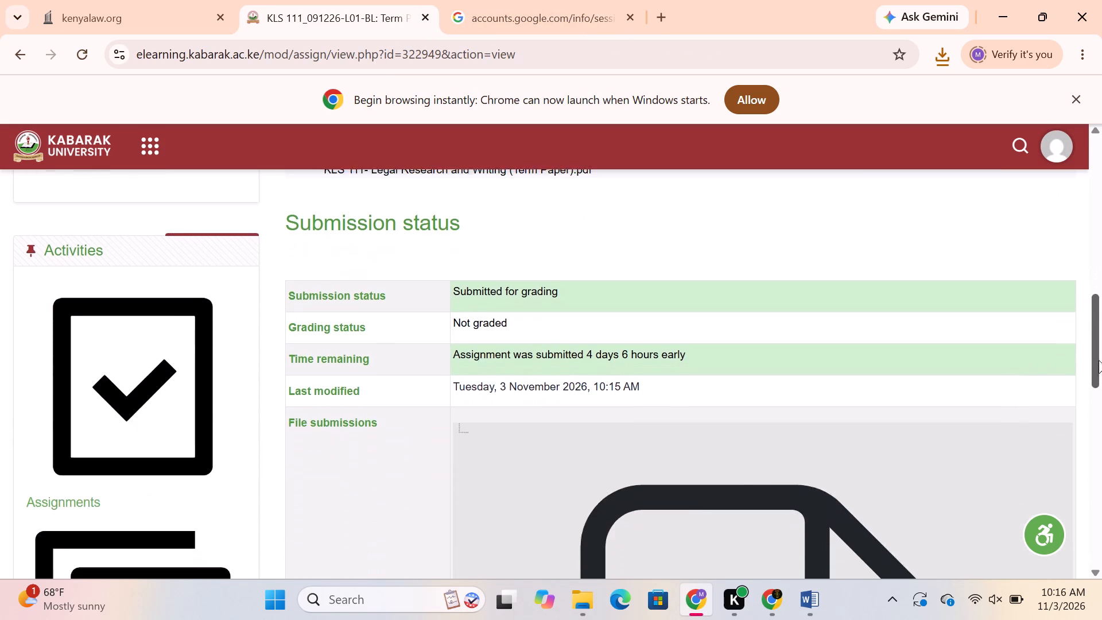
pyautogui.moveTo(1099, 360); pyautogui.dragTo(1091, 479)
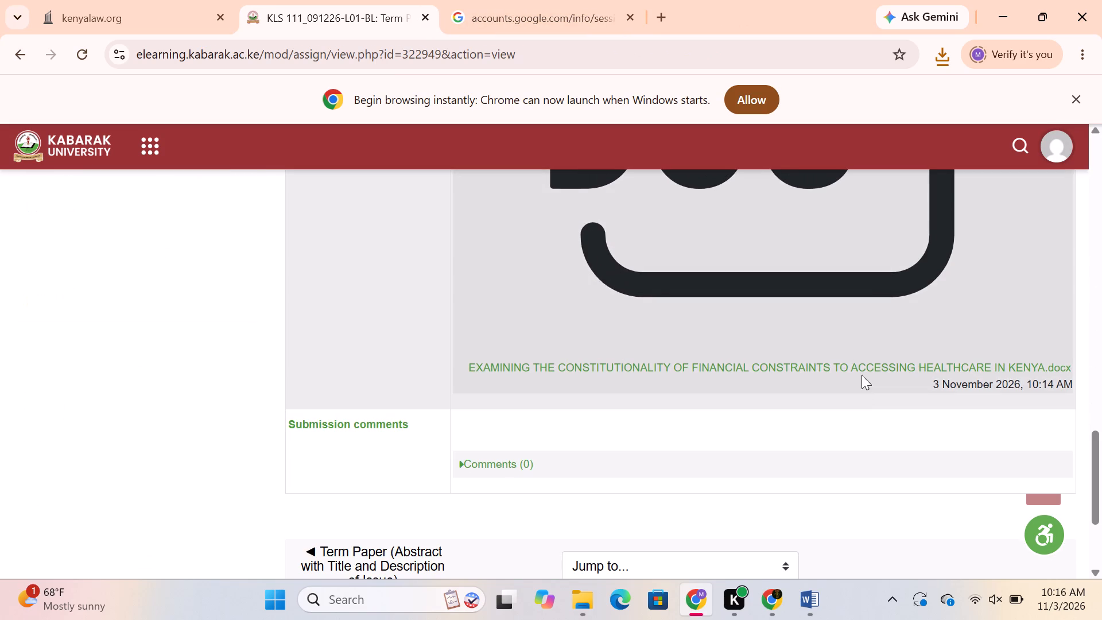
pyautogui.click(862, 369)
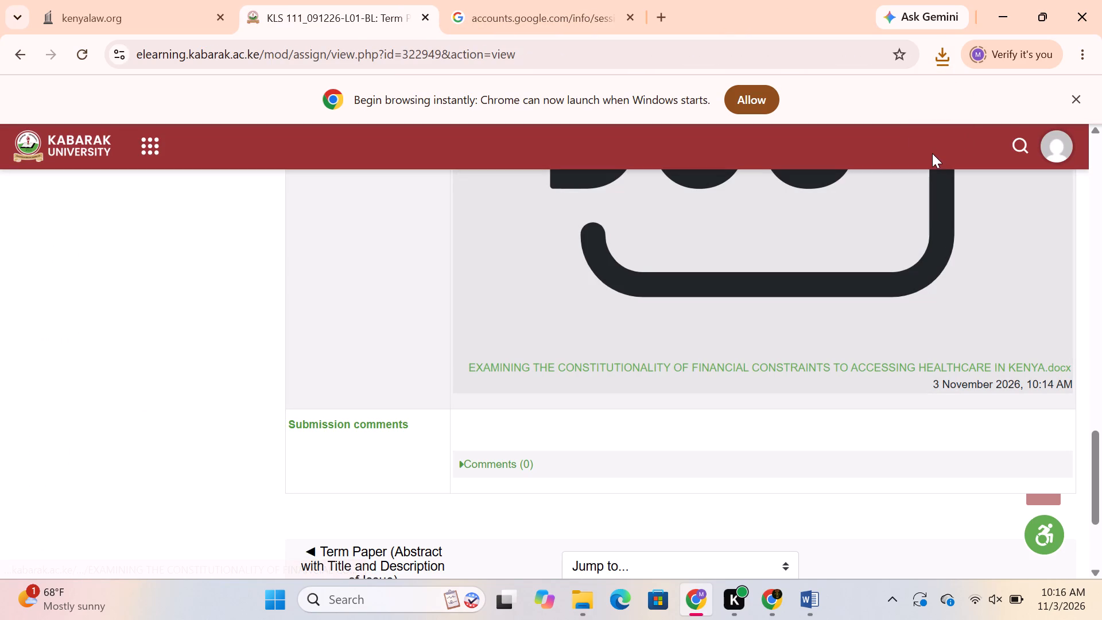
pyautogui.click(937, 63)
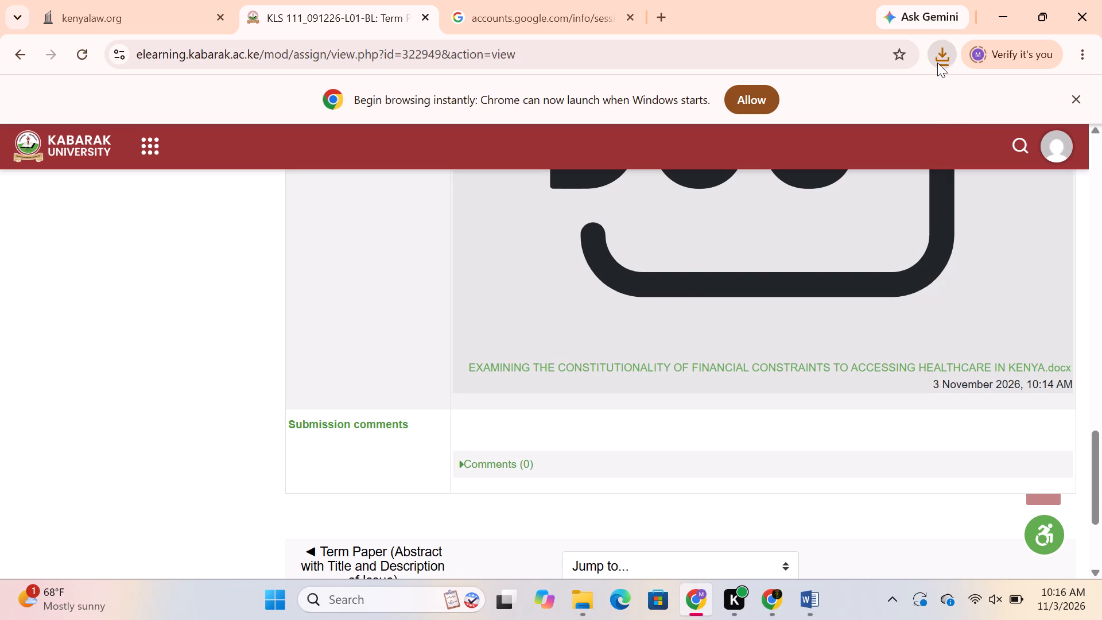
pyautogui.doubleClick(817, 165)
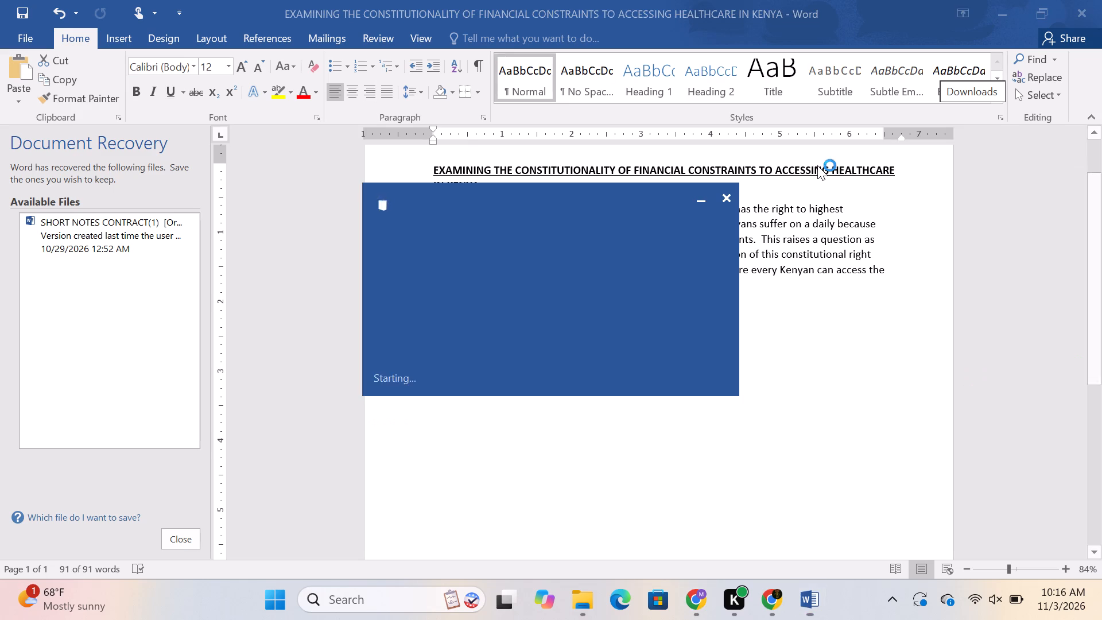
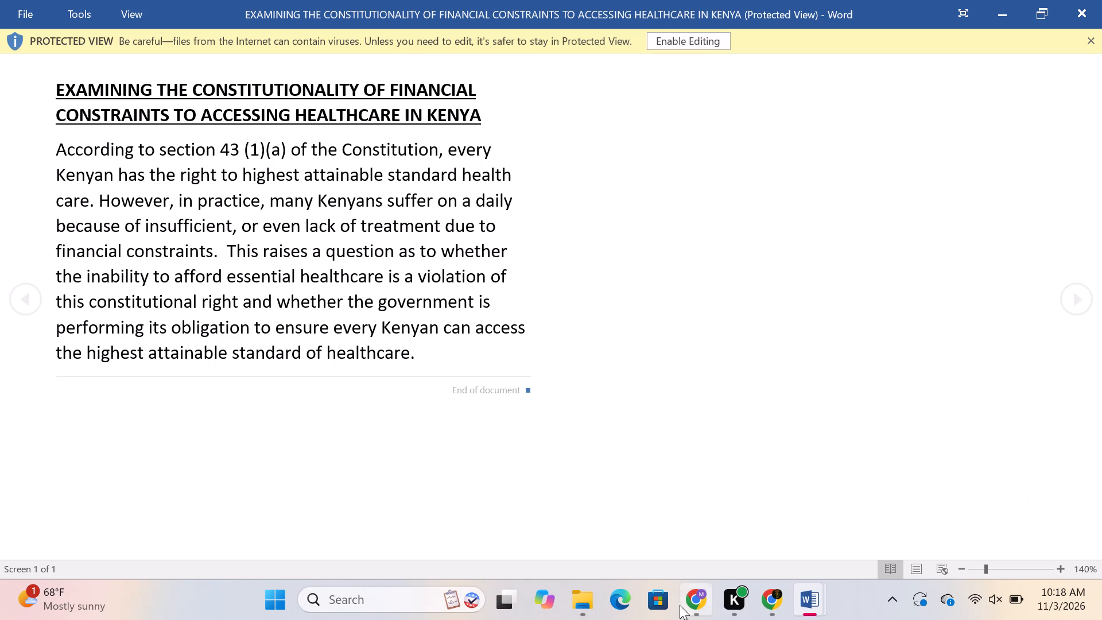
# Return from Word to the Term Paper resubmission page in Chrome.
pyautogui.click(682, 615)
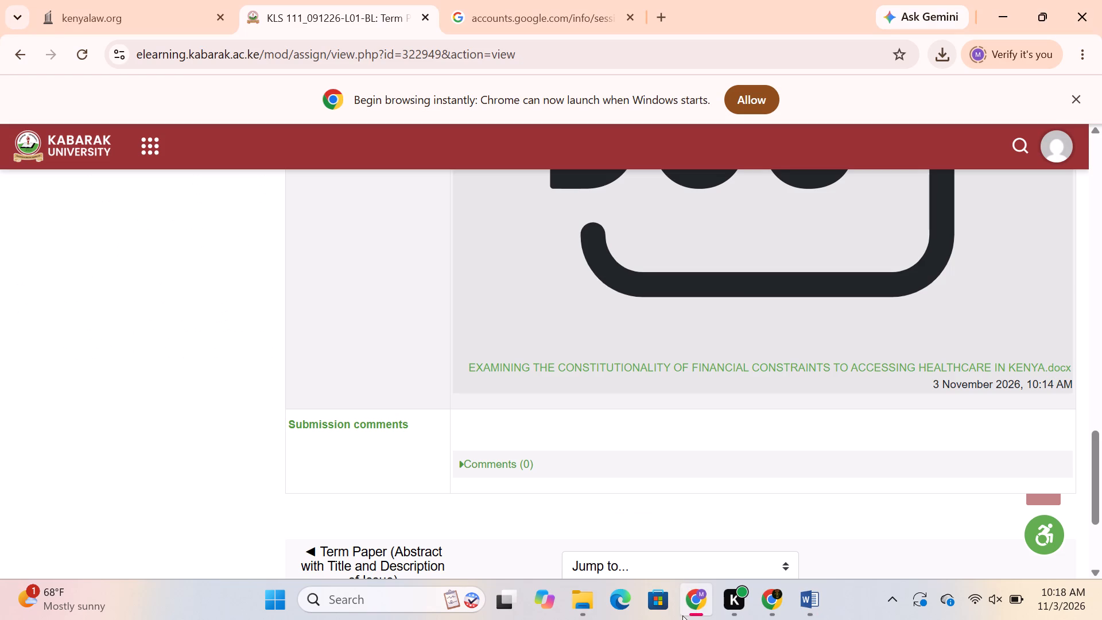
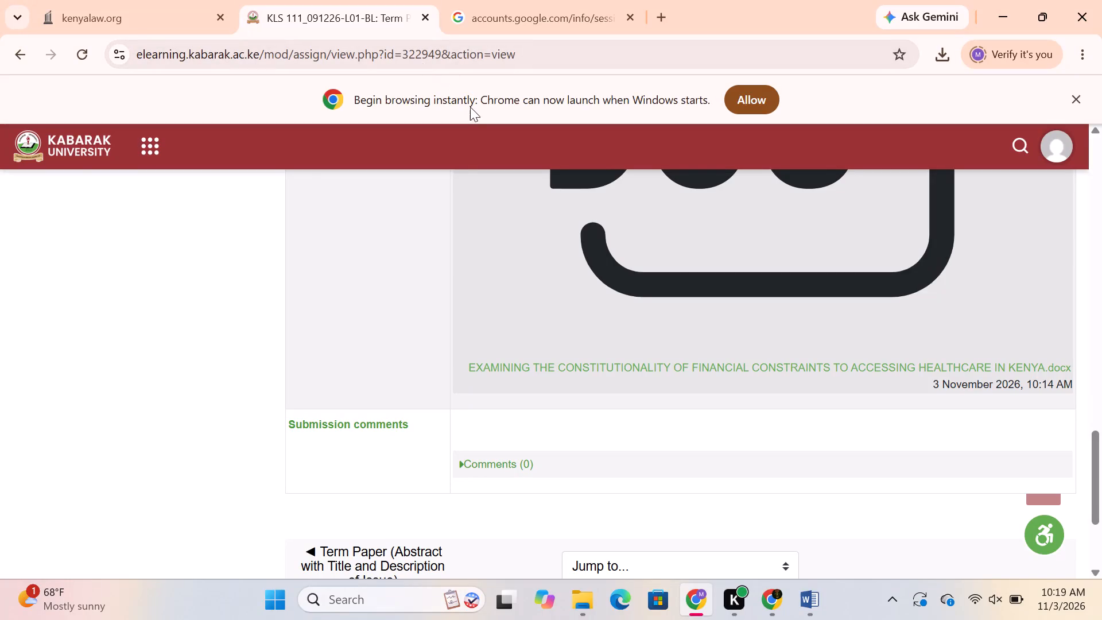
# Switch from the term paper submission page to the open kenyalaw.org page.
pyautogui.click(179, 3)
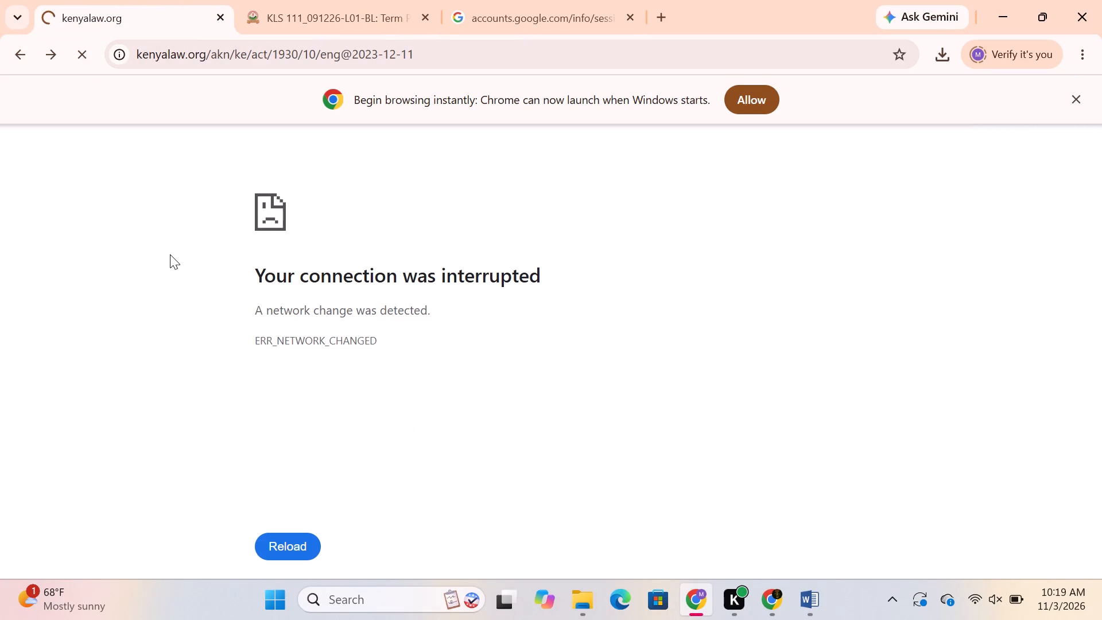
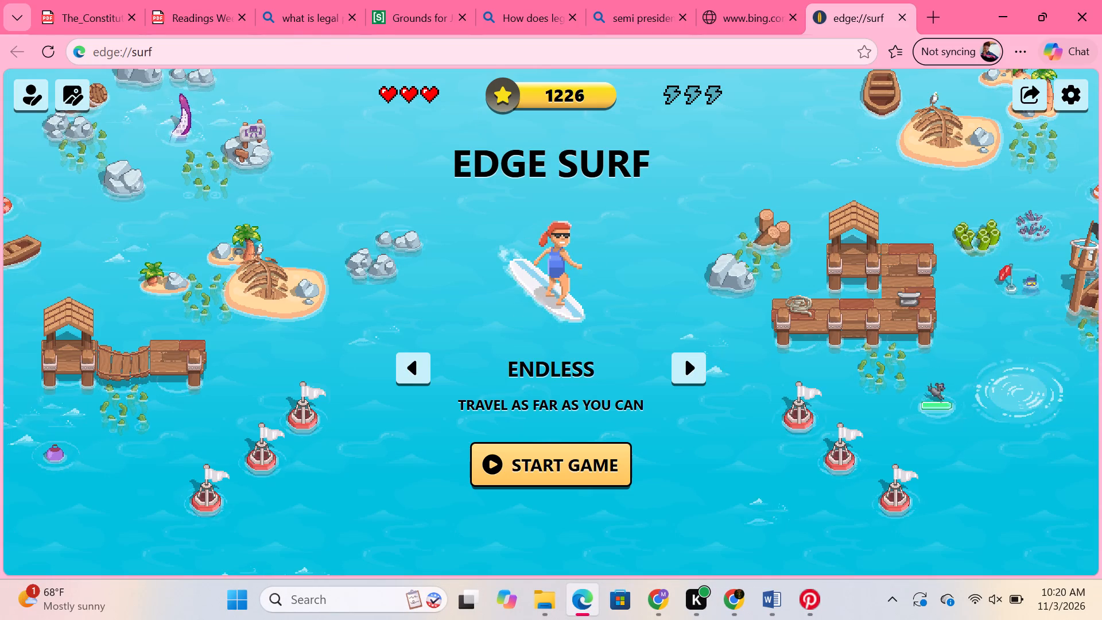
pyautogui.click(195, 5)
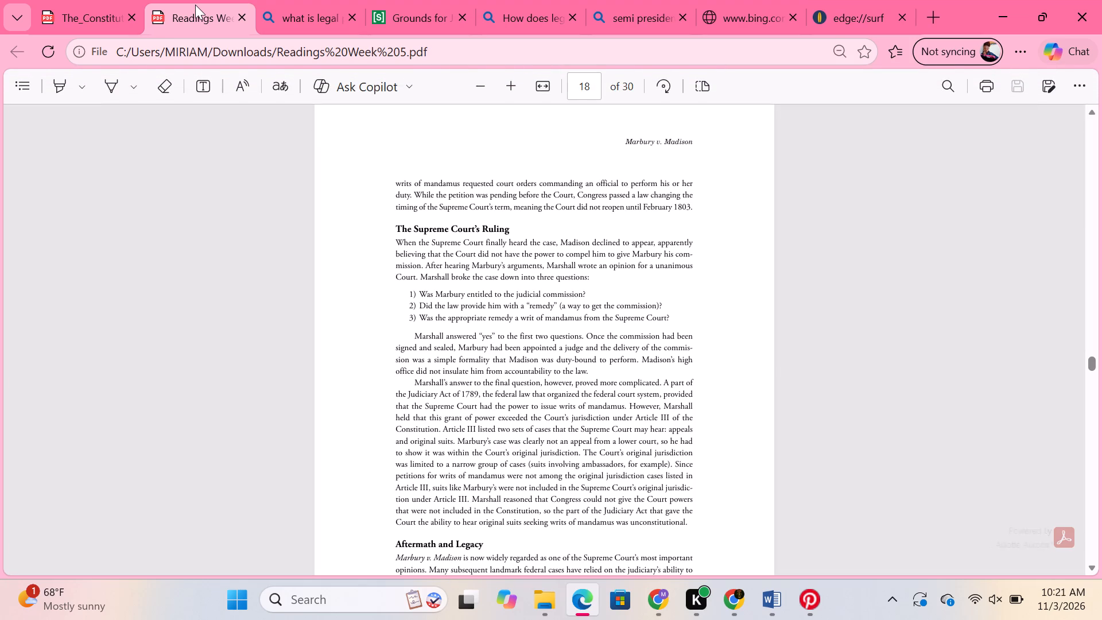
pyautogui.click(901, 15)
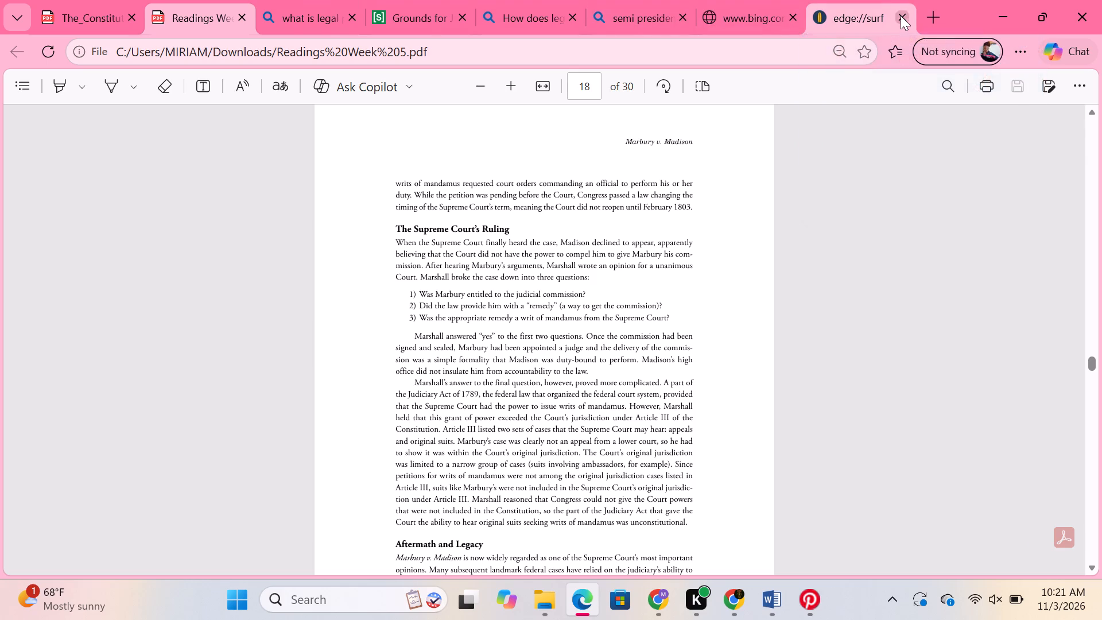
pyautogui.click(899, 14)
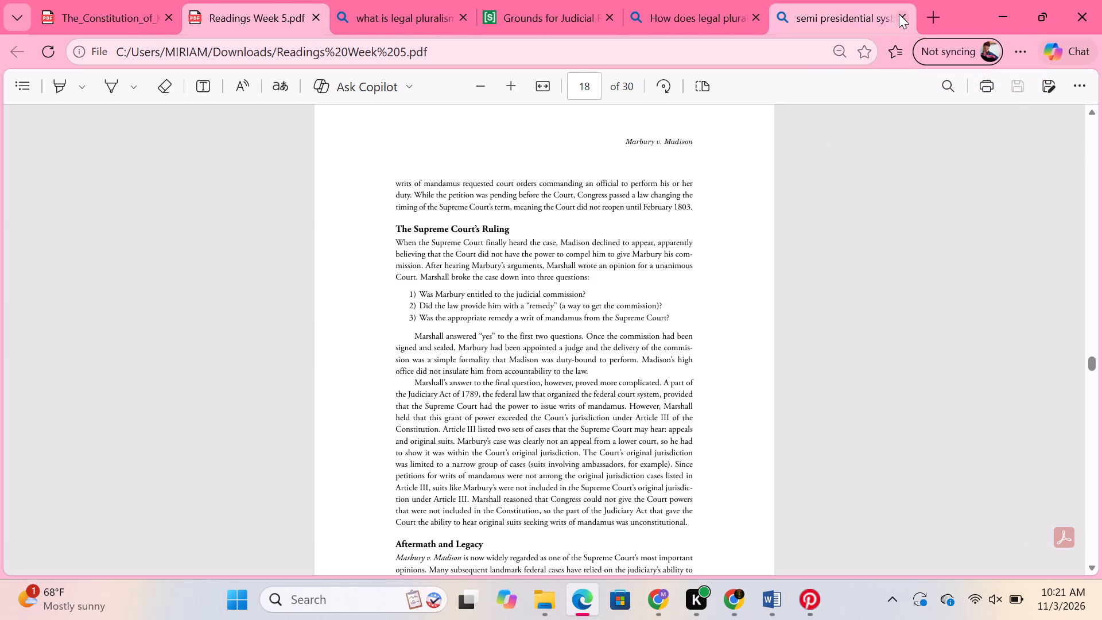
pyautogui.click(899, 14)
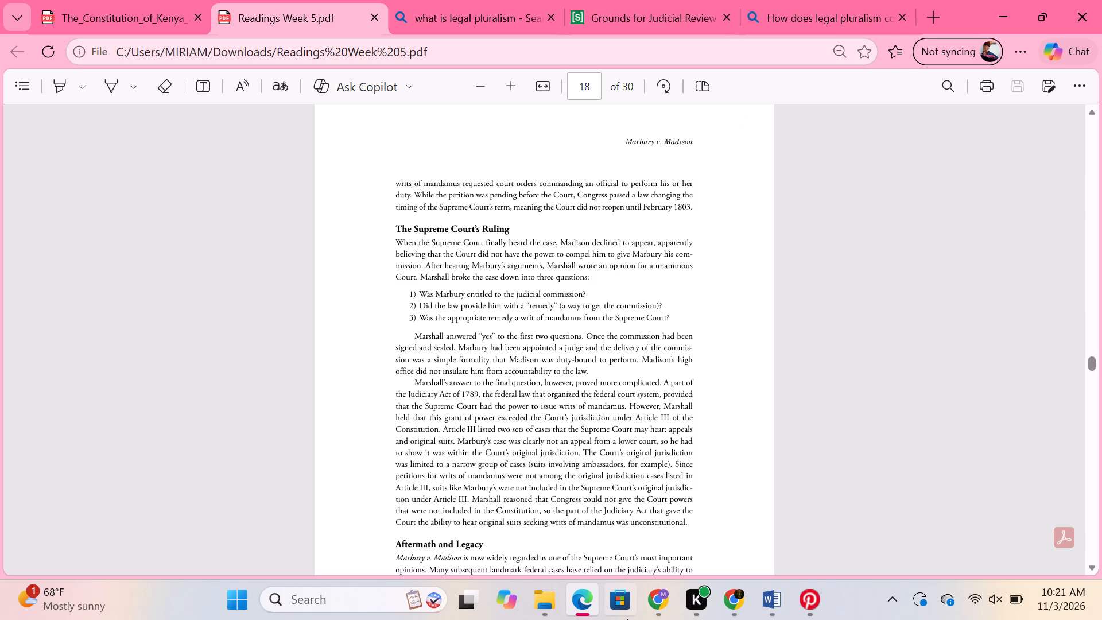
# Switch to File Explorer, maximize its window and open the Readings Week 5 PDF from the recent files.
pyautogui.click(543, 596)
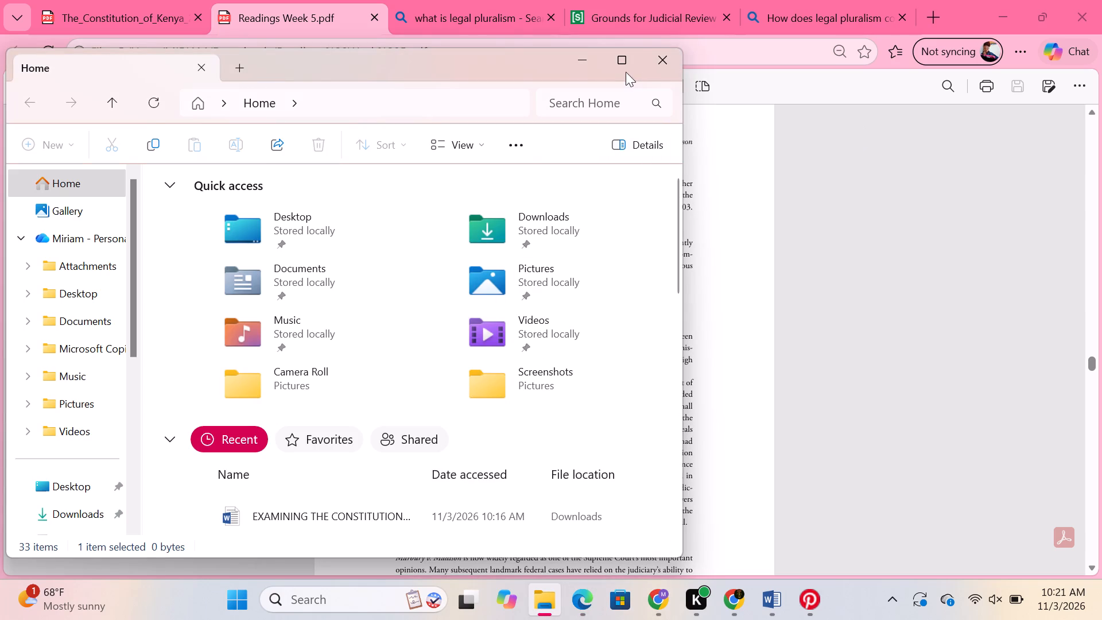
pyautogui.click(624, 60)
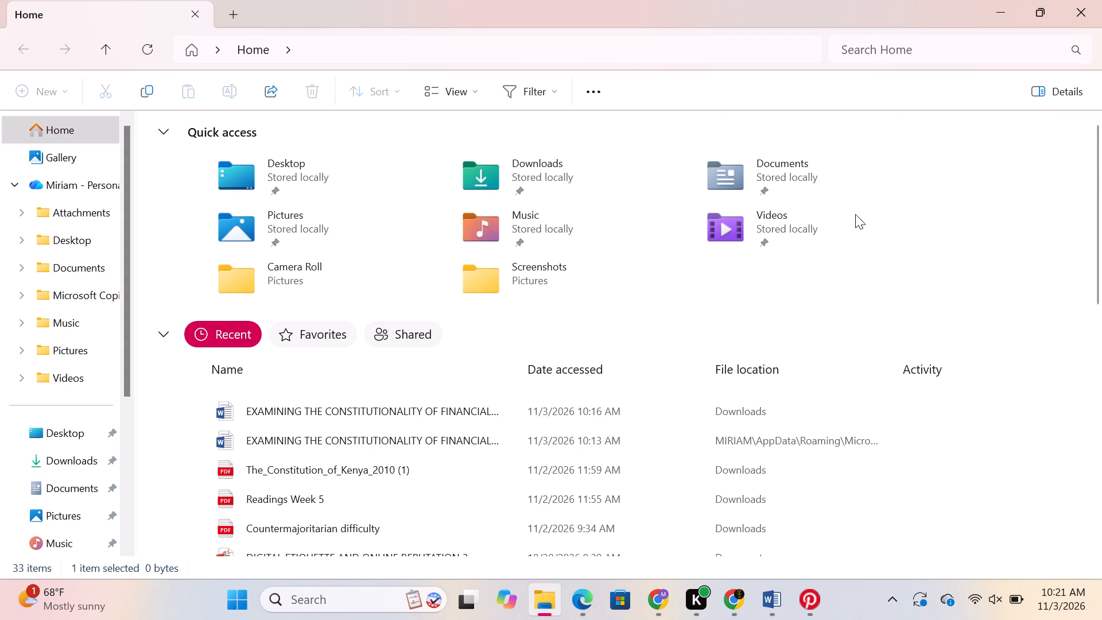
pyautogui.doubleClick(370, 493)
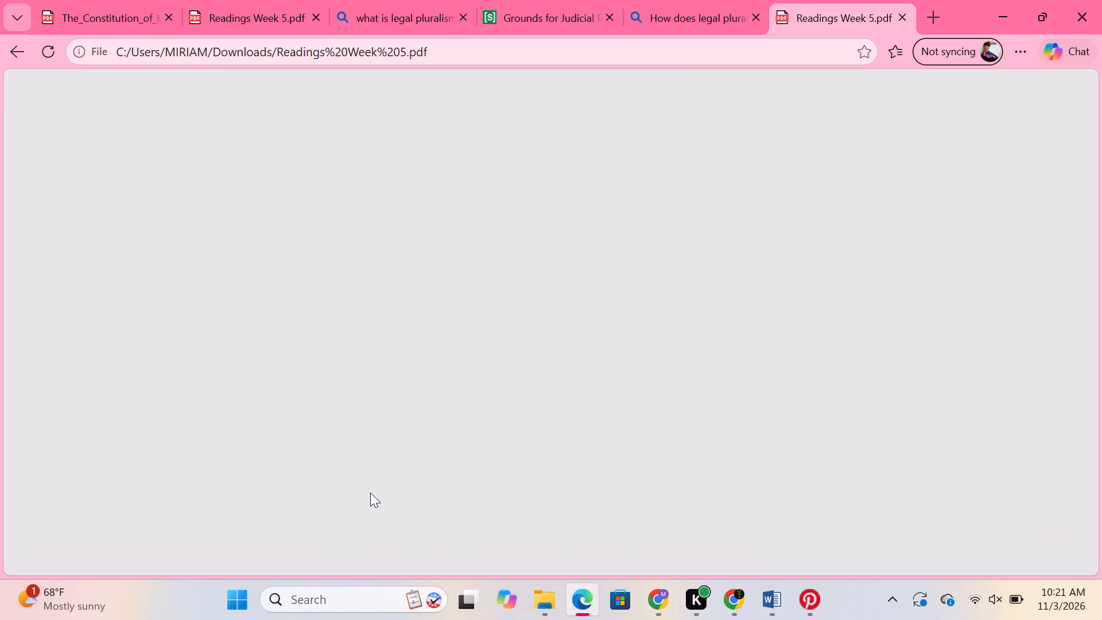
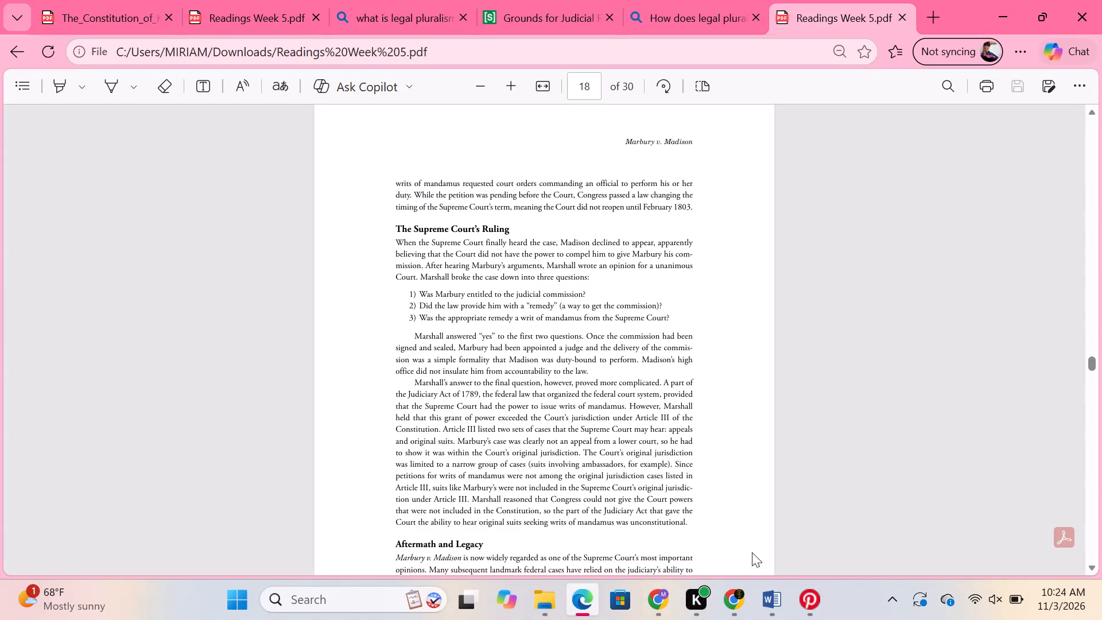
# Switch to Chrome's KLS 111 Term Paper assignment page, check the submitted document and comments section, and reload the page.
pyautogui.click(666, 594)
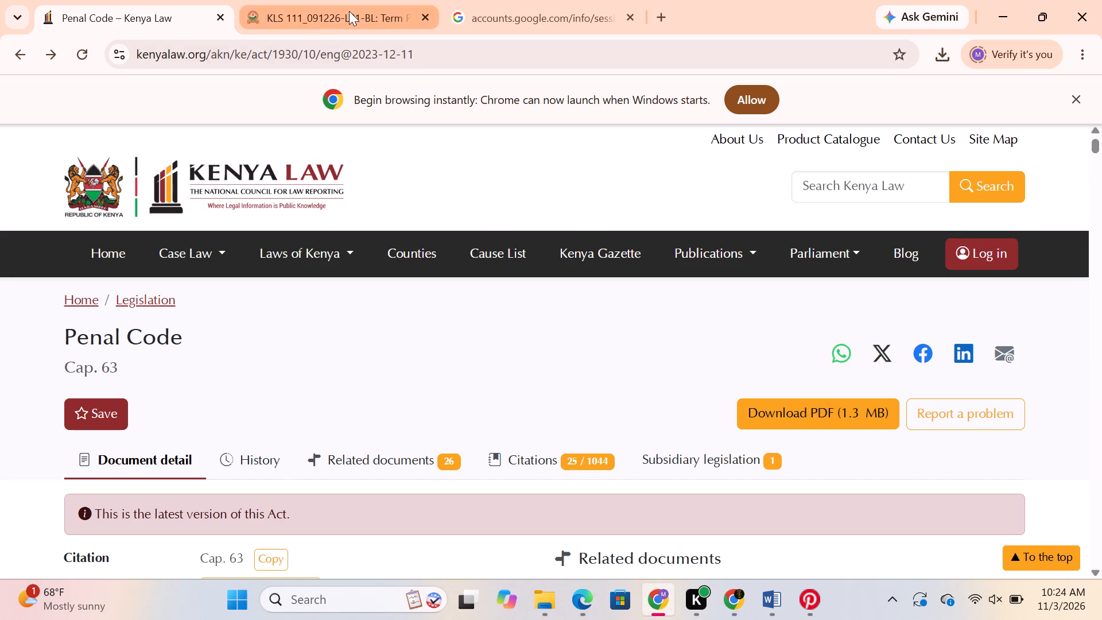
pyautogui.click(349, 11)
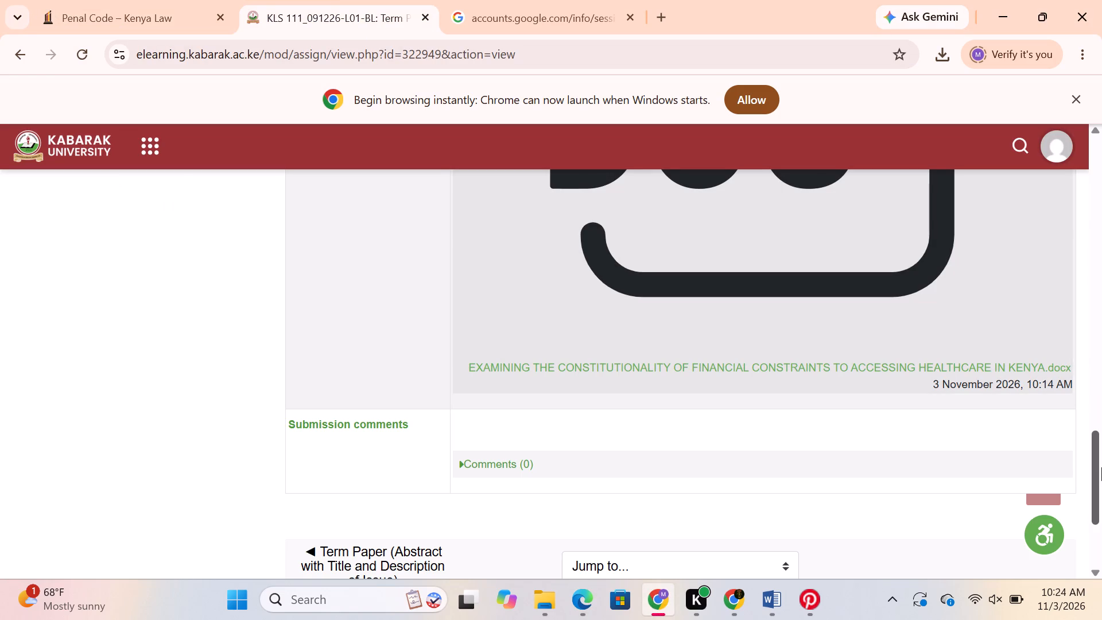
pyautogui.moveTo(1101, 468); pyautogui.dragTo(1101, 502)
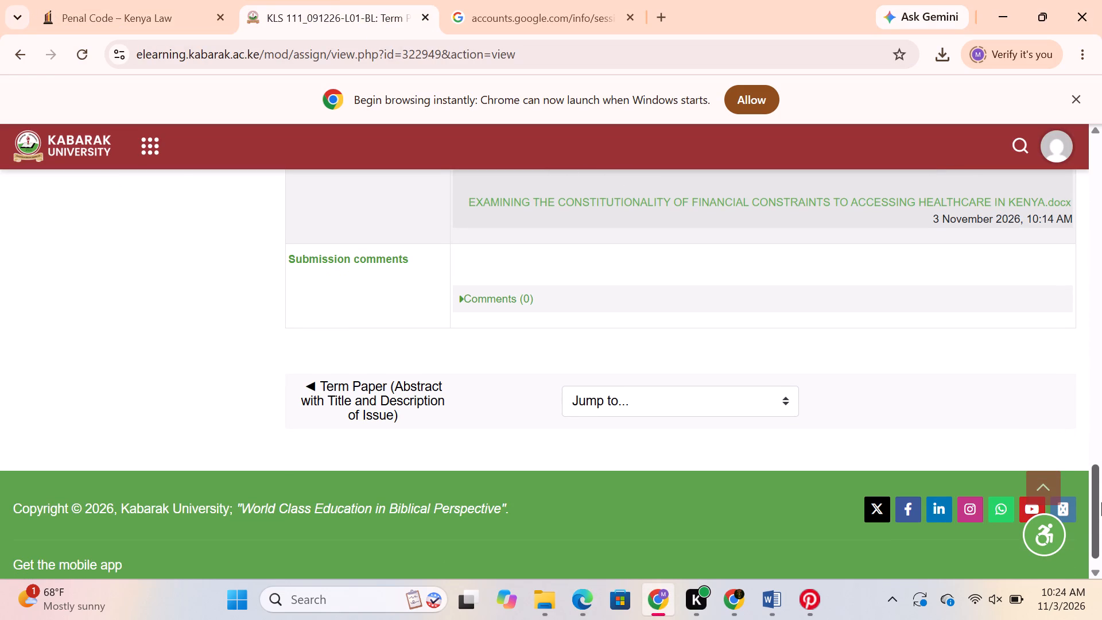
pyautogui.moveTo(1101, 502); pyautogui.dragTo(1101, 391)
pyautogui.click(92, 55)
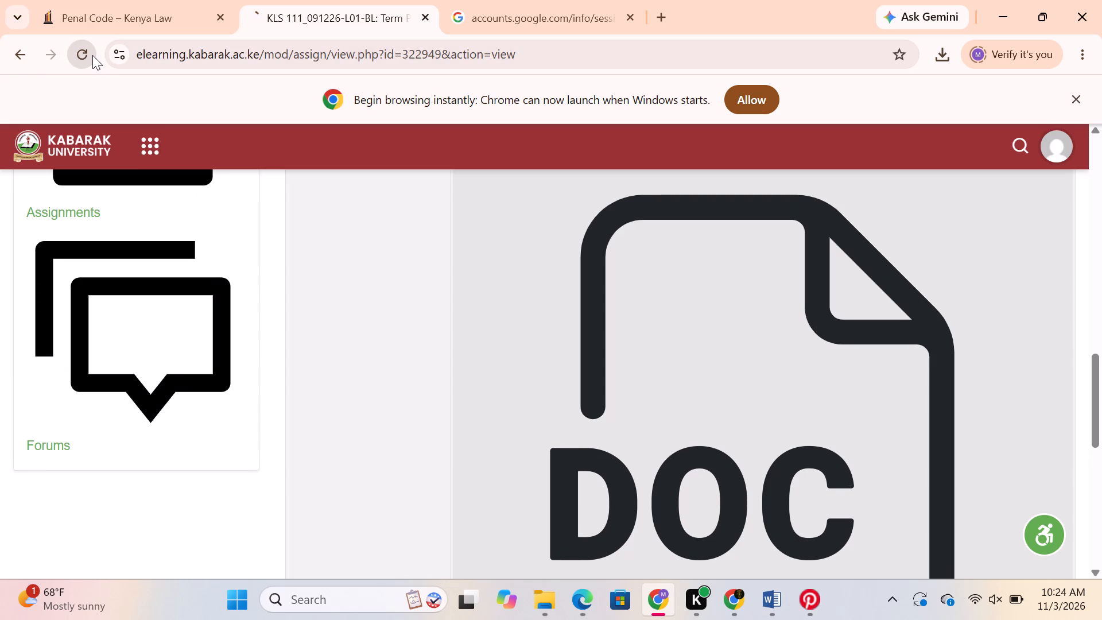
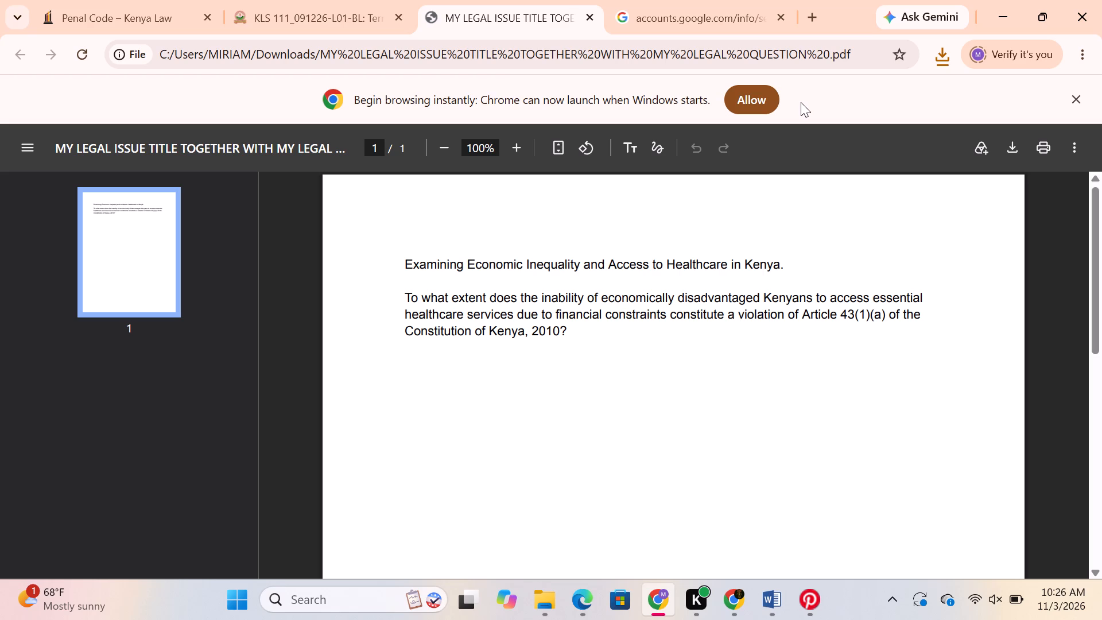
# Close the PDF page containing the legal issue title and legal question.
pyautogui.click(589, 15)
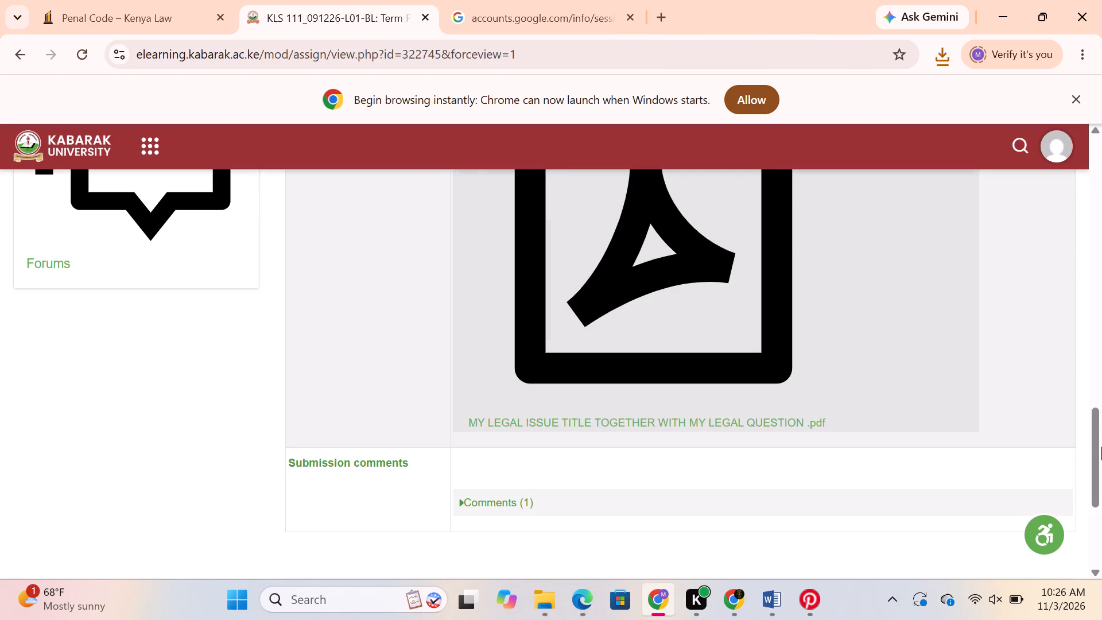
# Open the Term Paper (Resubmission / Late Submission of Abstract with Title and Description of Issue) assignment from the course contents.
pyautogui.moveTo(1101, 454); pyautogui.dragTo(1096, 306)
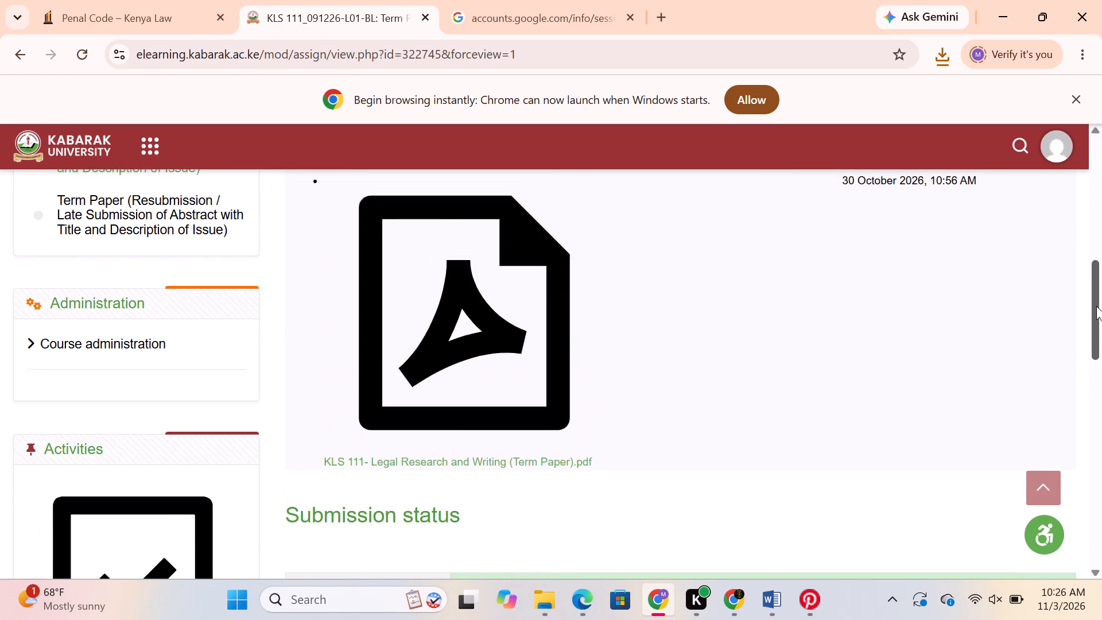
pyautogui.moveTo(1096, 306); pyautogui.dragTo(1096, 294)
pyautogui.click(137, 246)
pyautogui.click(141, 271)
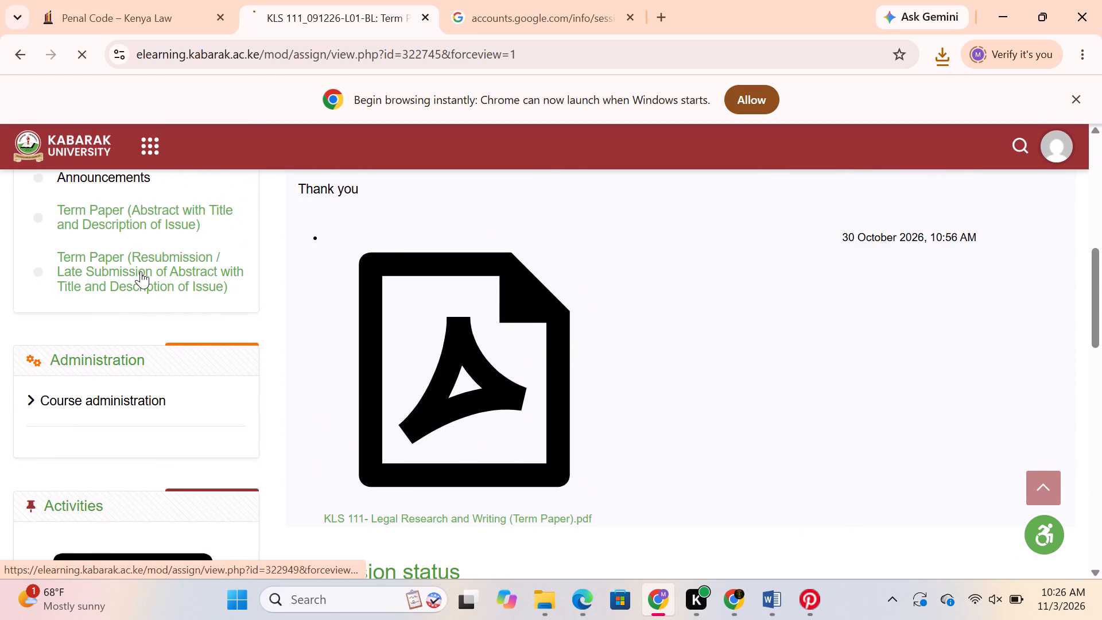
# Download the submitted document on the constitutionality of financial constraints to accessing healthcare in Kenya and open it in Word for review.
pyautogui.moveTo(1101, 207); pyautogui.dragTo(1101, 362)
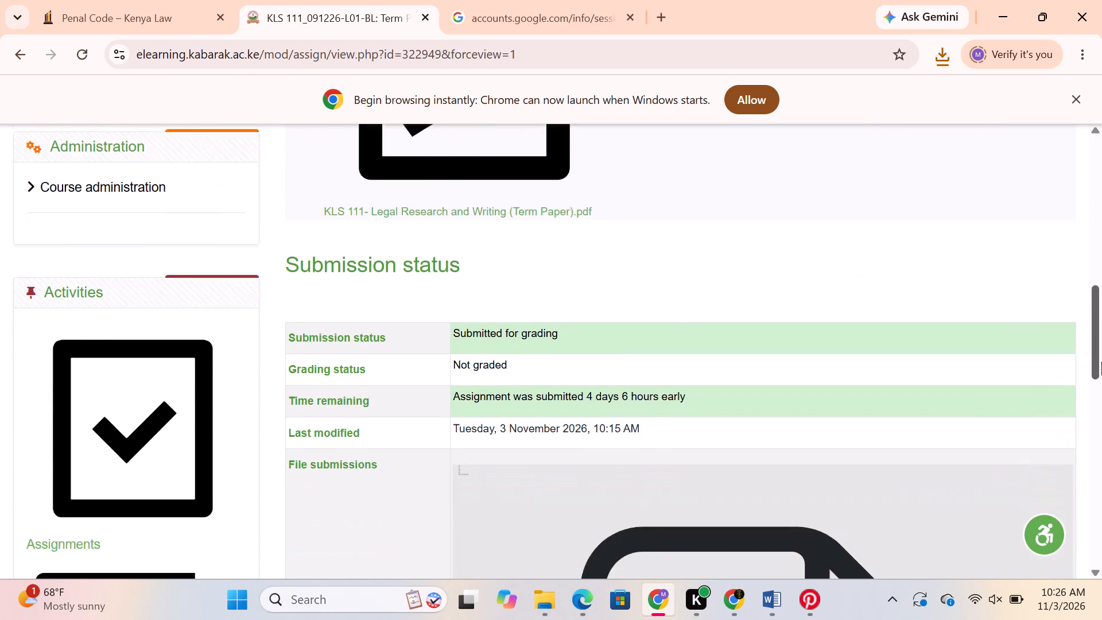
pyautogui.moveTo(1101, 362); pyautogui.dragTo(1101, 480)
pyautogui.click(855, 458)
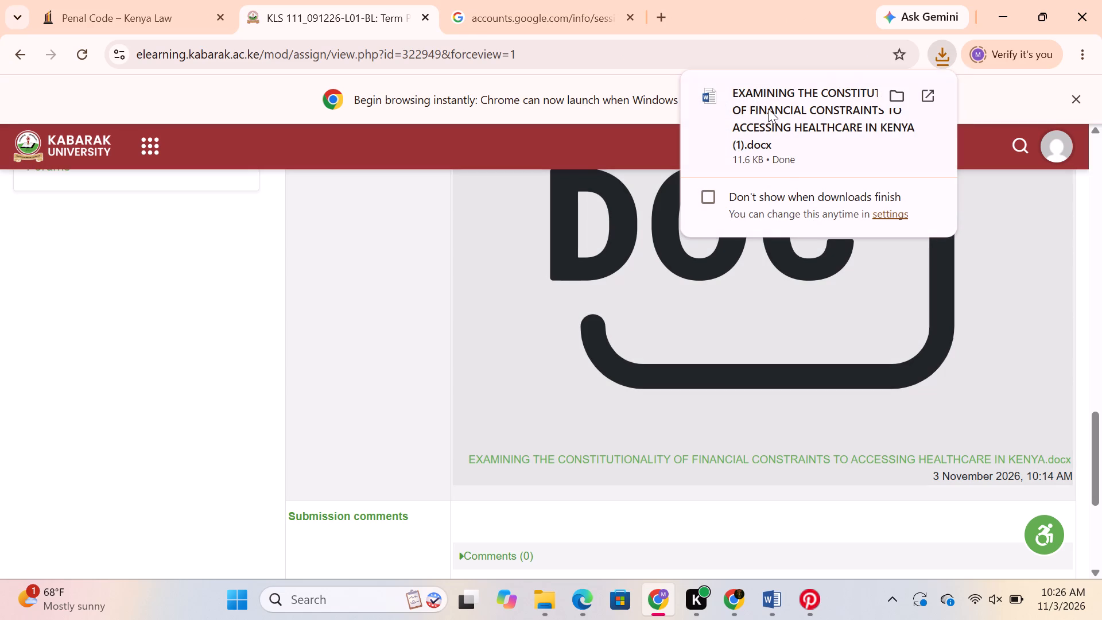
pyautogui.click(768, 108)
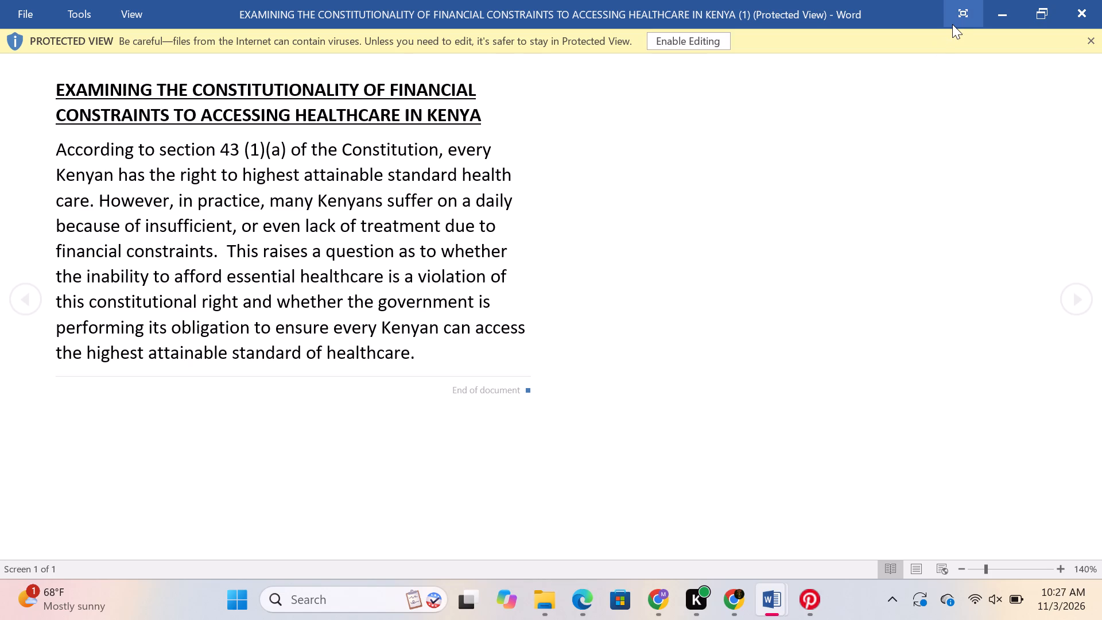
# Minimize the newly downloaded copy of the abstract in Word and close the earlier copy, returning to Chrome.
pyautogui.click(1000, 21)
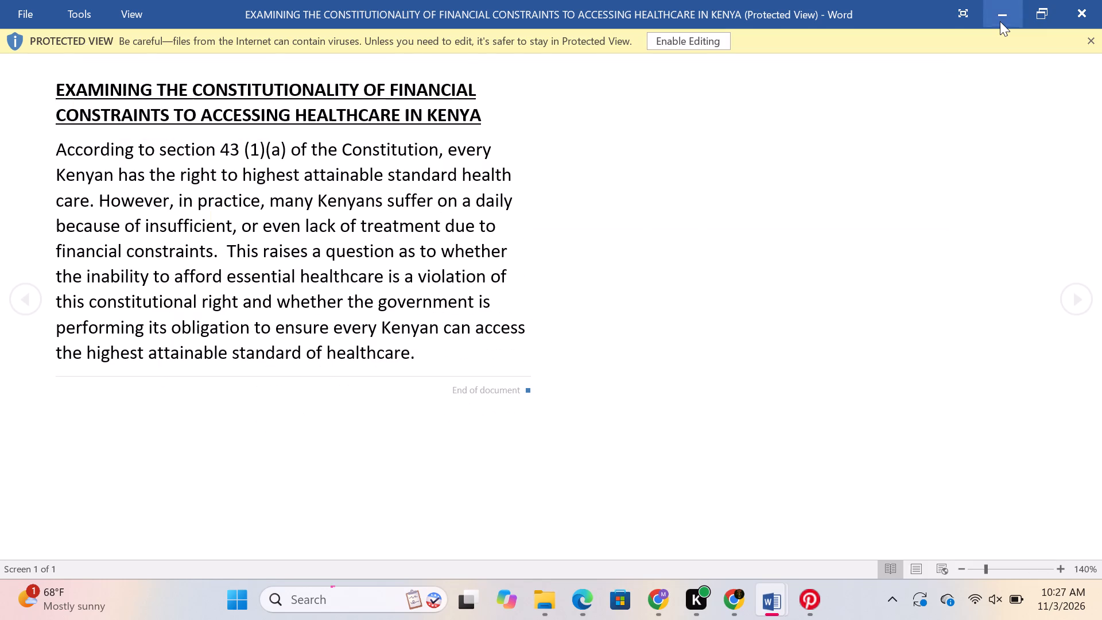
pyautogui.click(1093, 6)
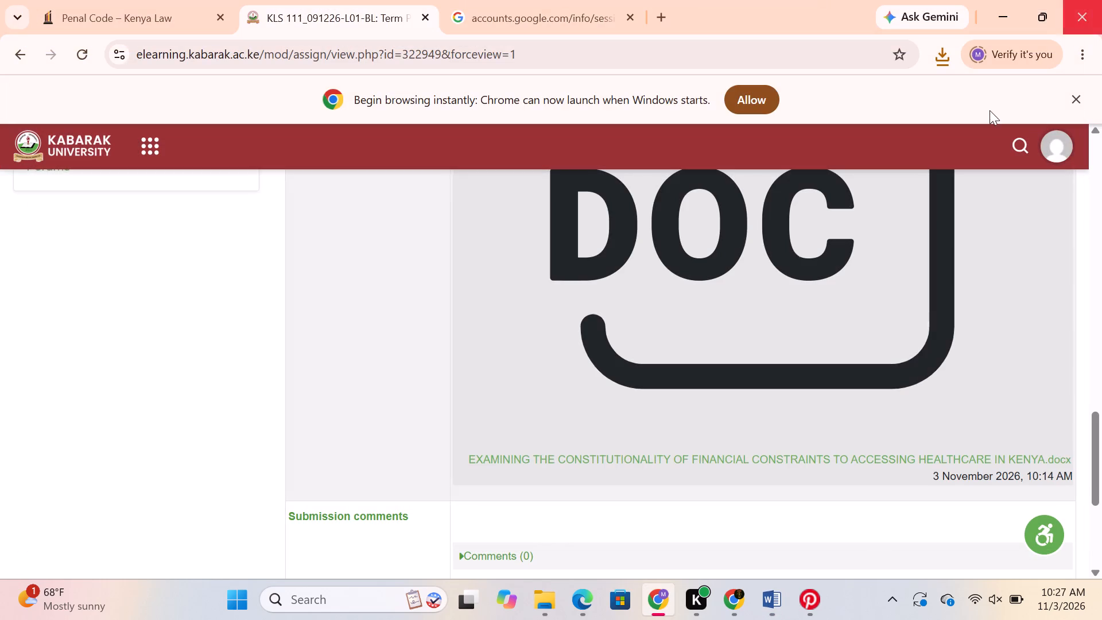
# Check the end of the resubmission page and dismiss the notice about launching Chrome when Windows starts.
pyautogui.moveTo(1101, 452); pyautogui.dragTo(1101, 495)
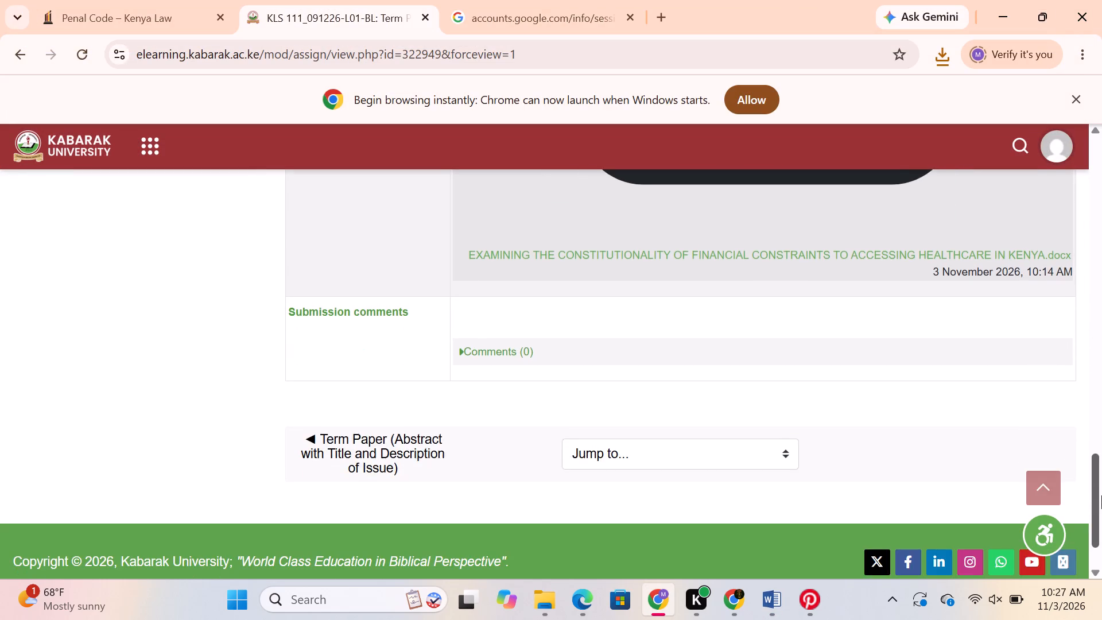
pyautogui.moveTo(1101, 495); pyautogui.dragTo(1072, 182)
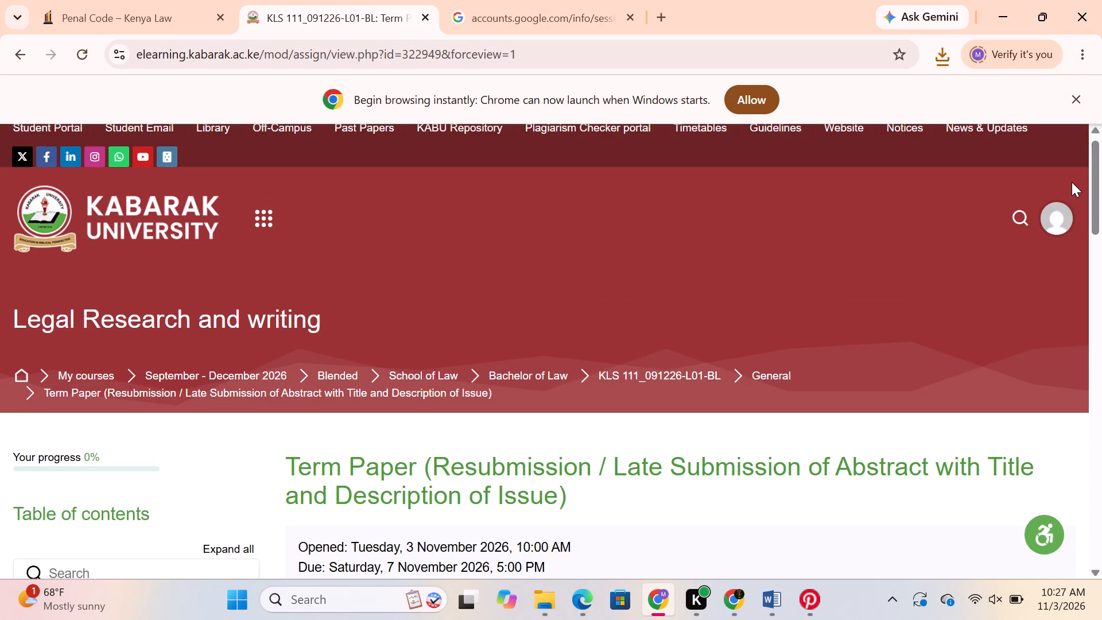
pyautogui.click(1079, 99)
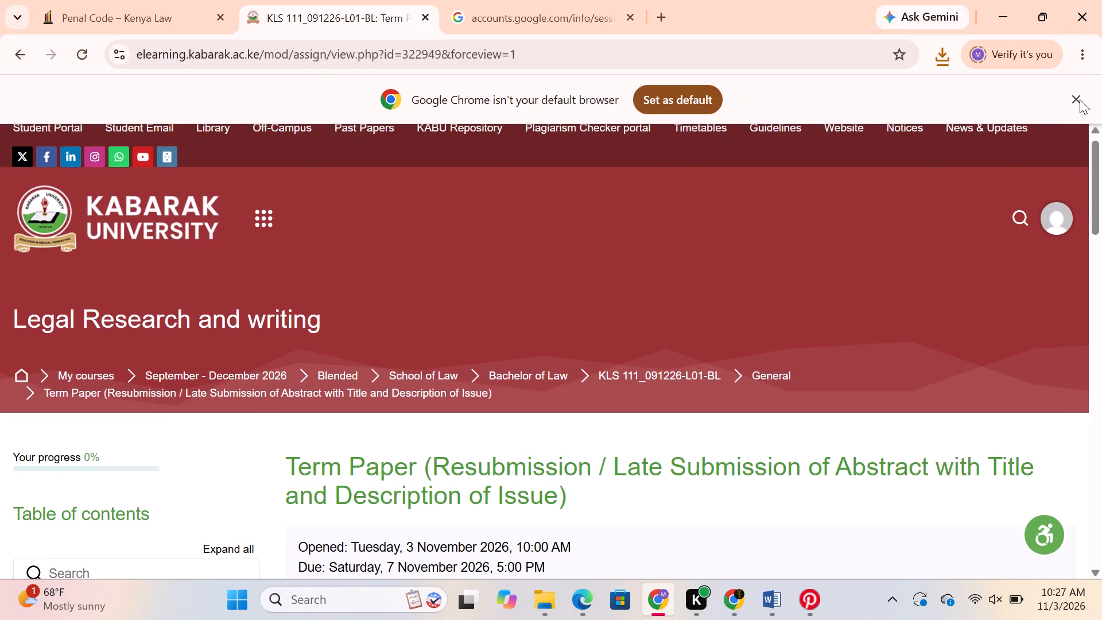